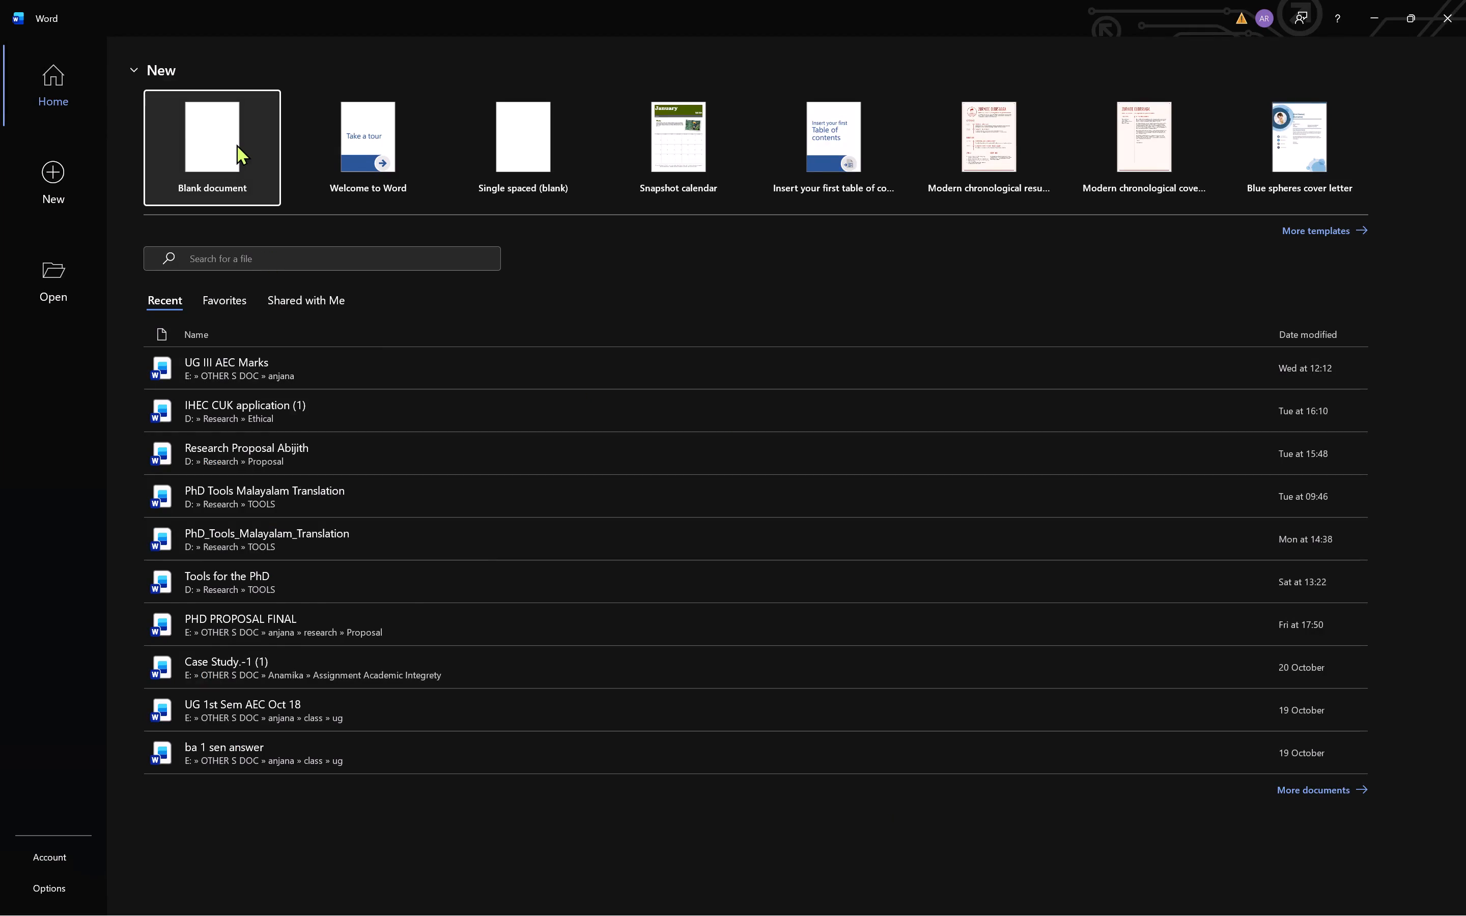
# Create a blank document and paste the copied field work question paper into it.
pyautogui.click(236, 144)
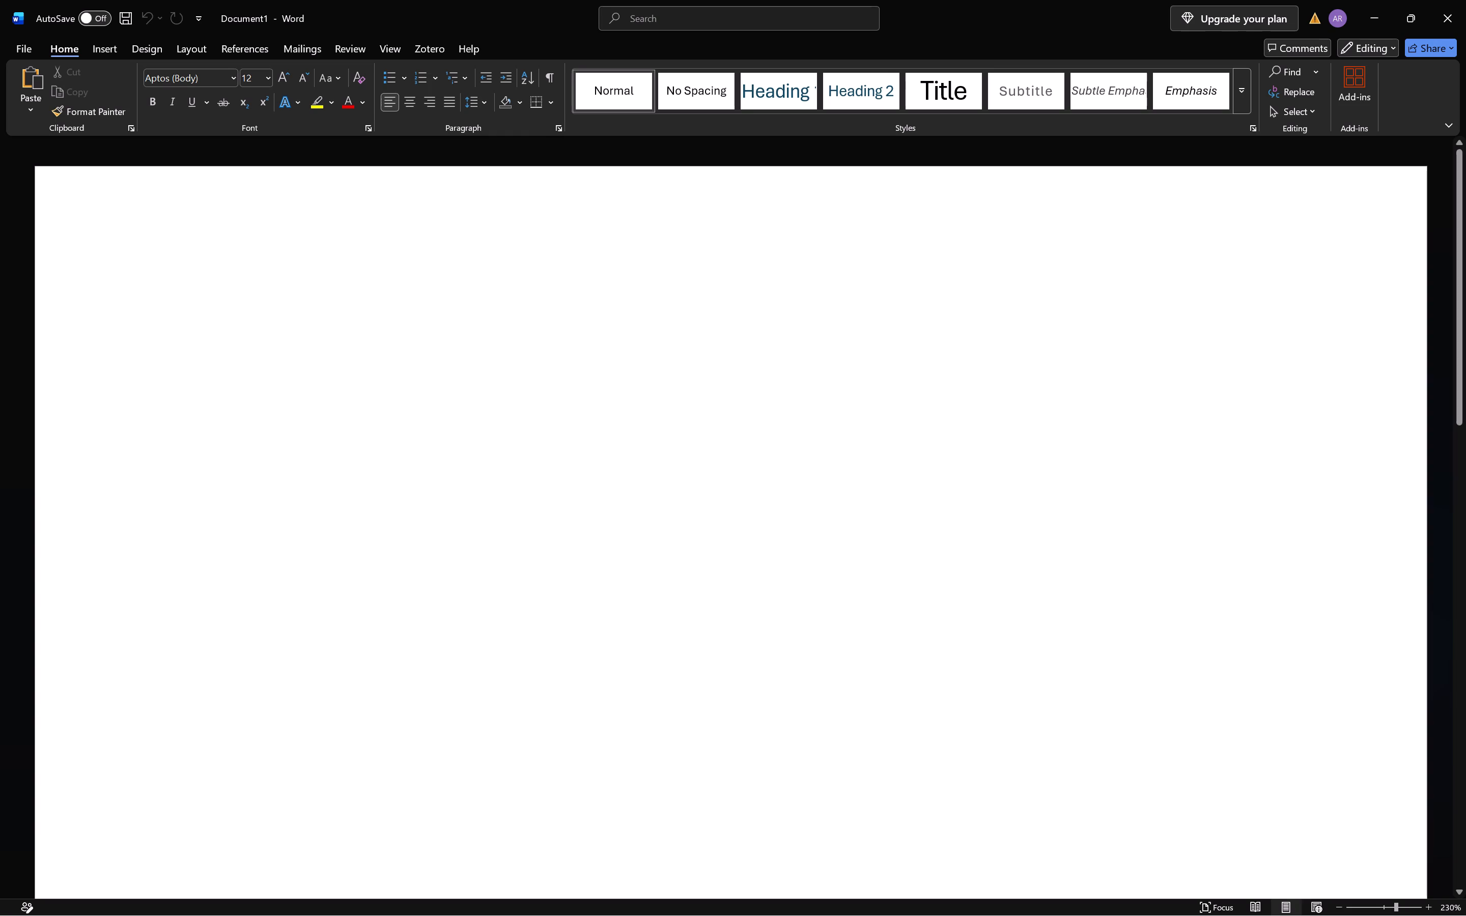
pyautogui.click(492, 384)
pyautogui.hotkey('ctrl', 'v')
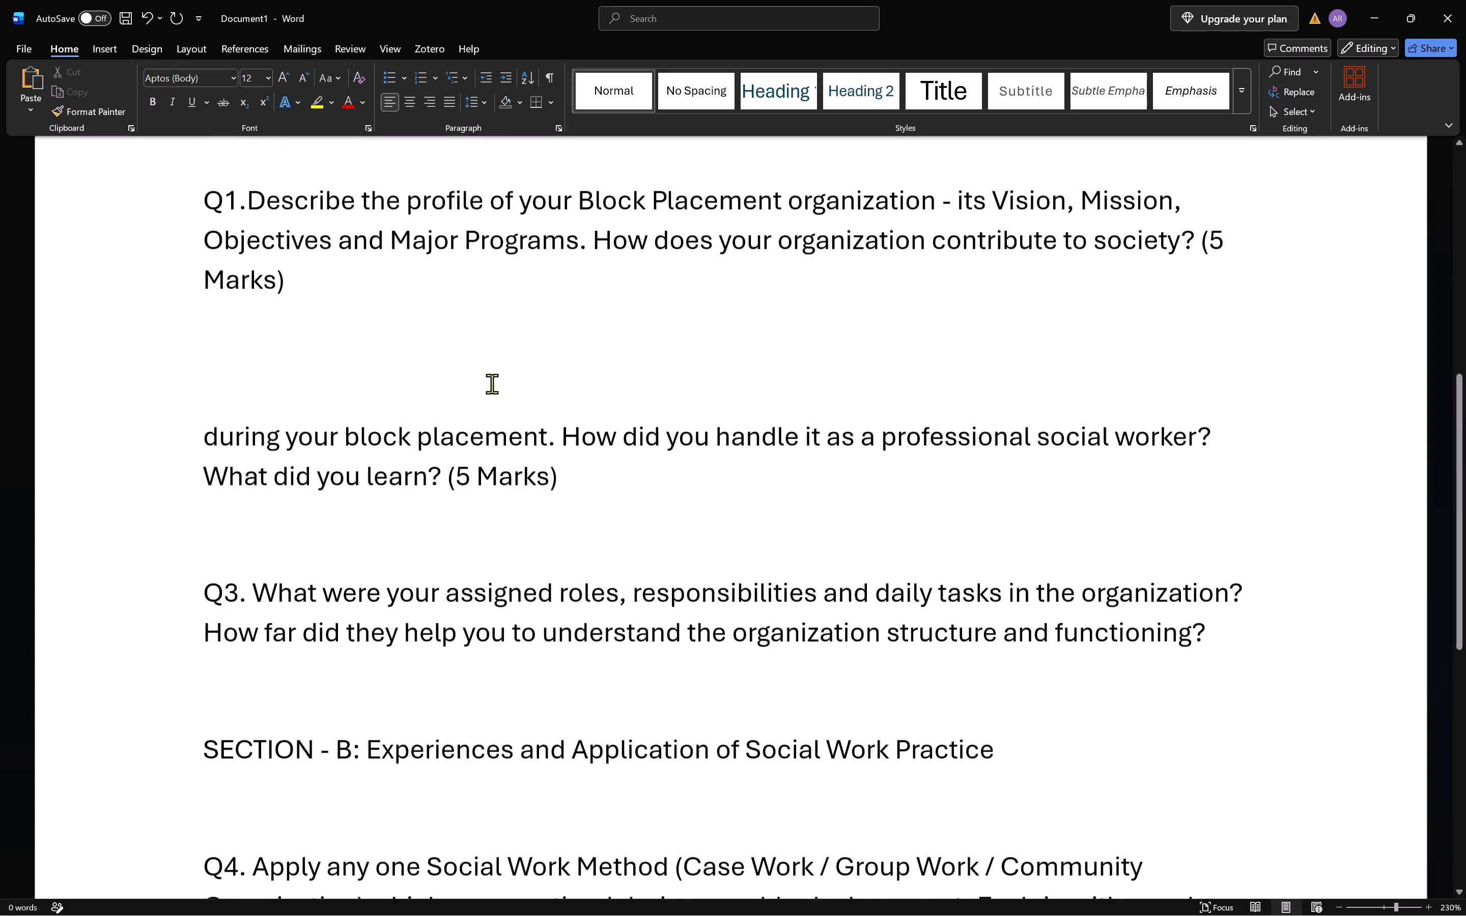
# Set the whole document's text in Times New Roman and justify all its paragraphs.
pyautogui.keyDown('ctrl'); pyautogui.scroll(-11, 492, 384); pyautogui.keyUp('ctrl')
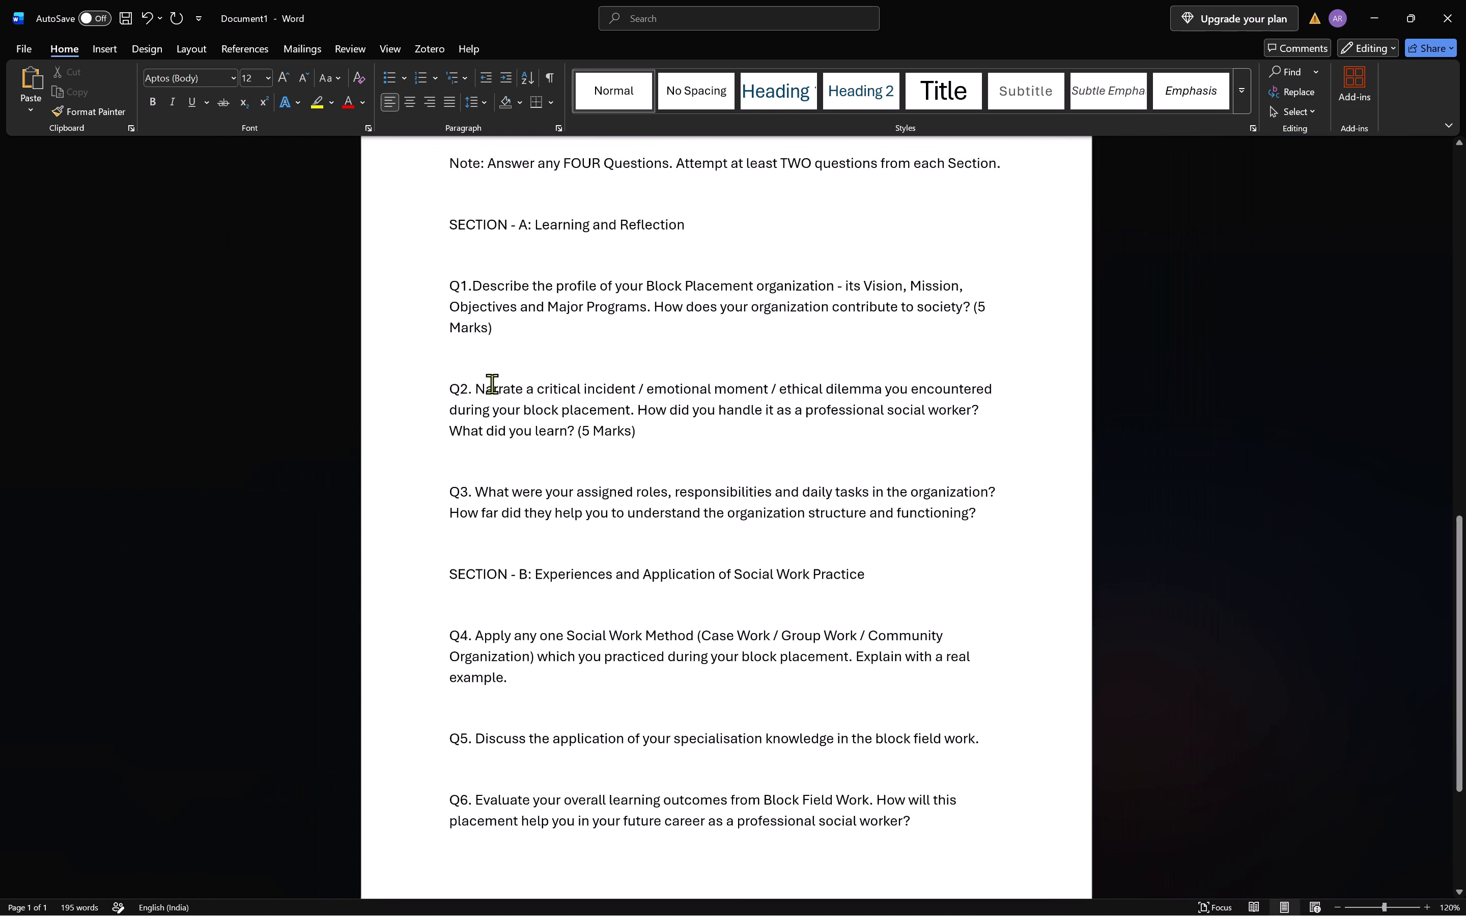
pyautogui.keyDown('ctrl'); pyautogui.scroll(-7, 492, 384); pyautogui.keyUp('ctrl')
pyautogui.keyDown('ctrl'); pyautogui.scroll(6, 492, 384); pyautogui.keyUp('ctrl')
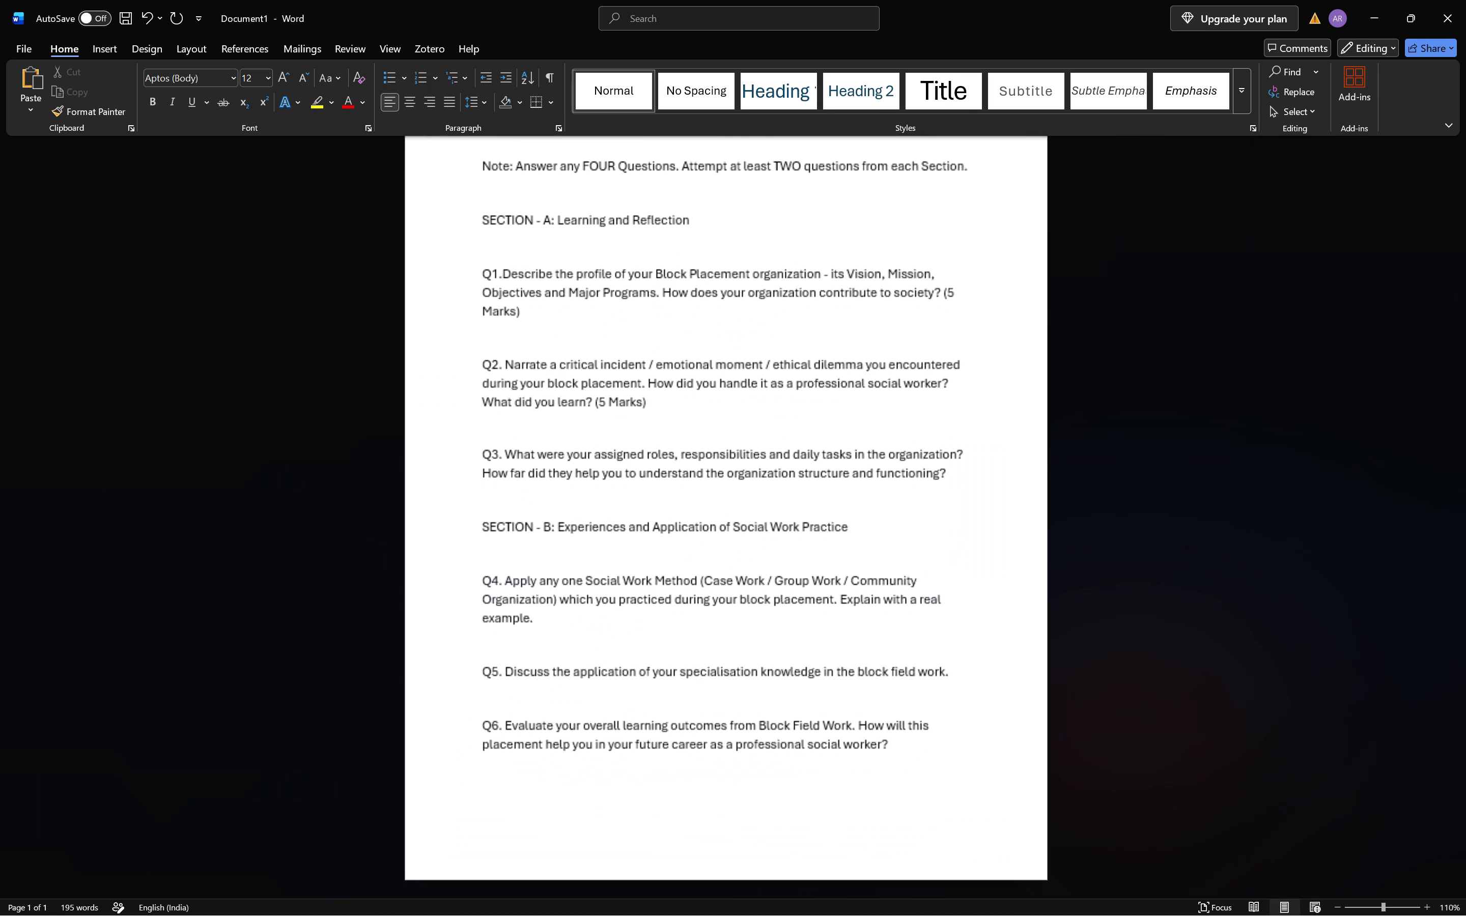
pyautogui.press('a')
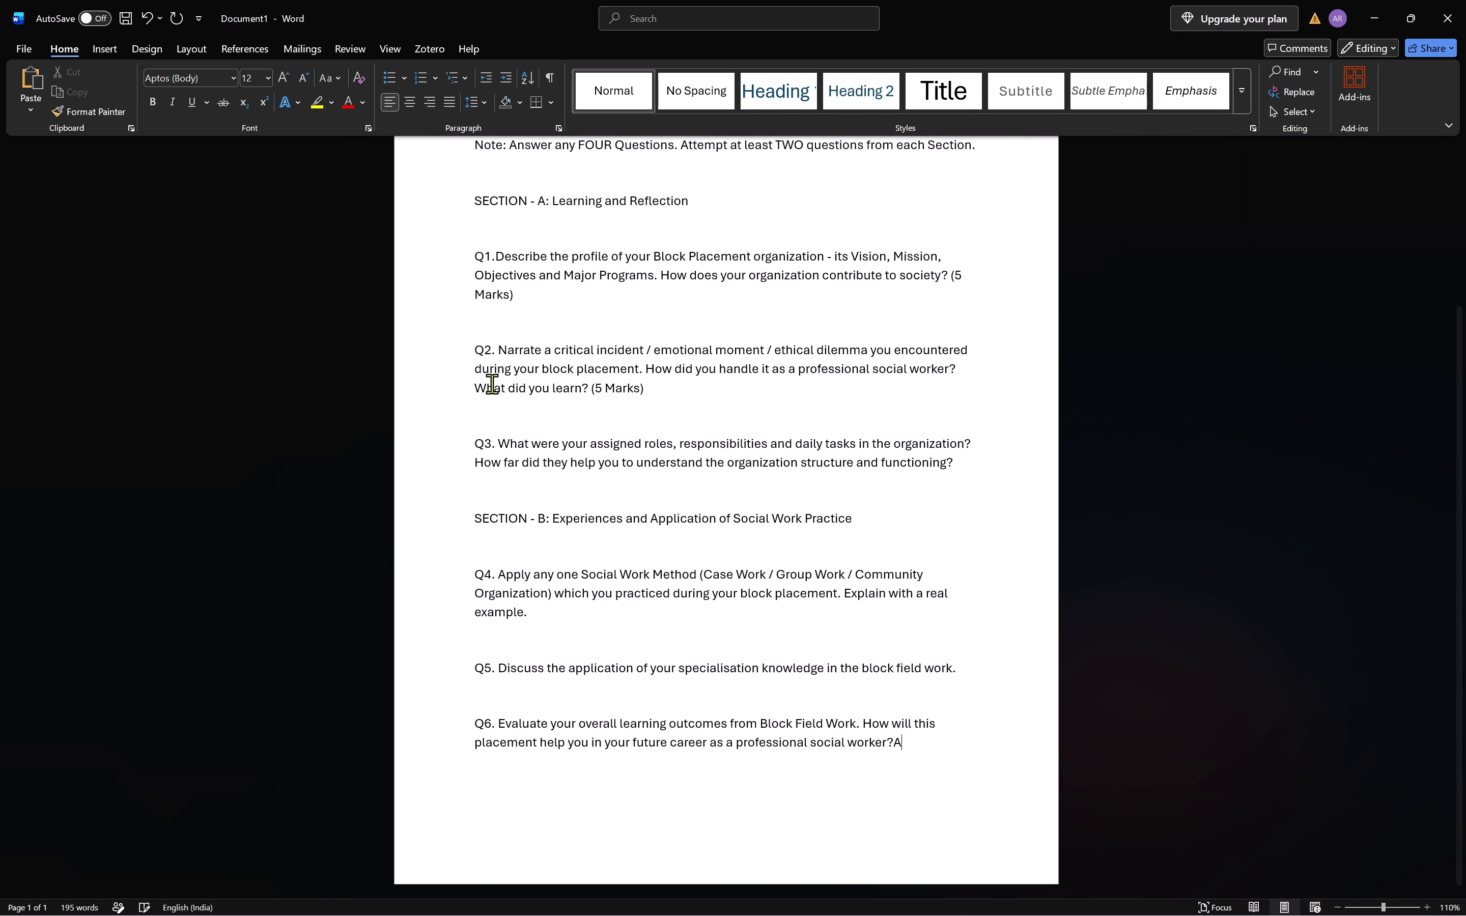
pyautogui.hotkey('ctrl', 'a')
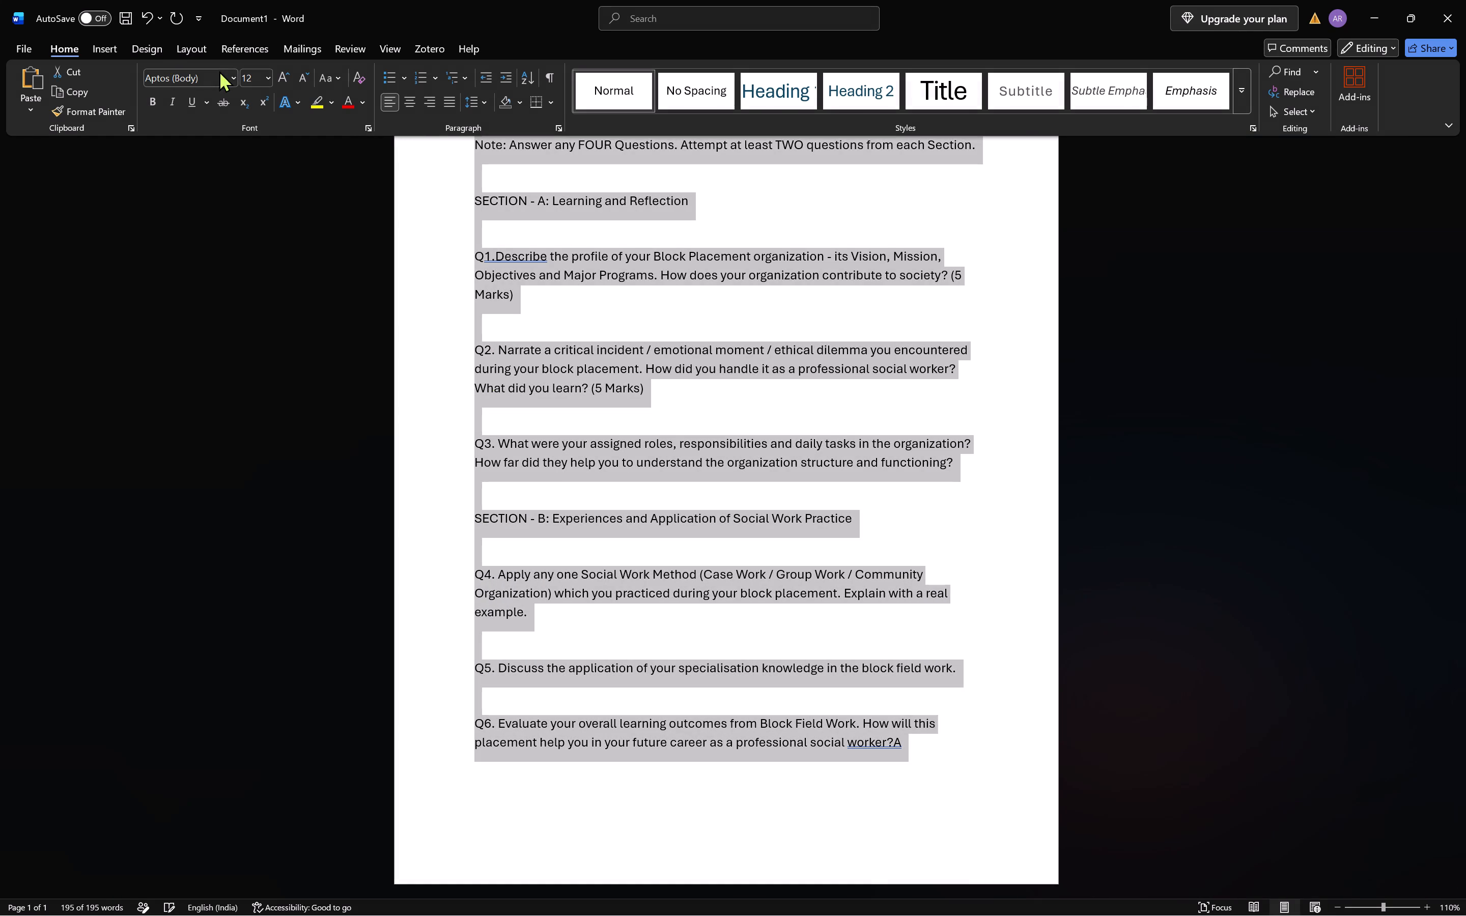
pyautogui.click(194, 85)
pyautogui.click(207, 72)
pyautogui.write('TIM')
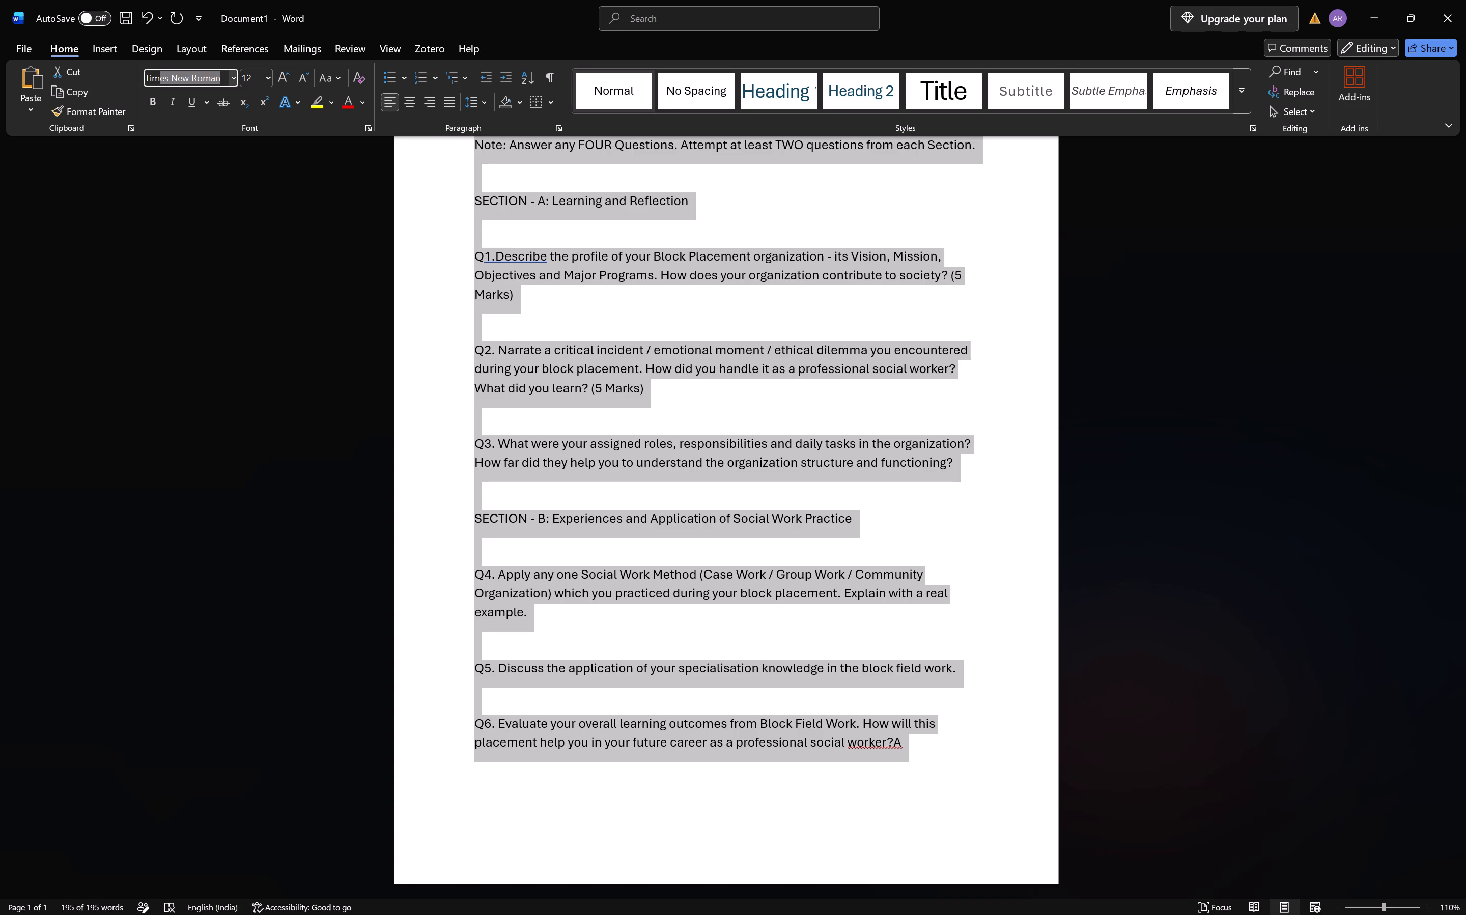
pyautogui.press('Return')
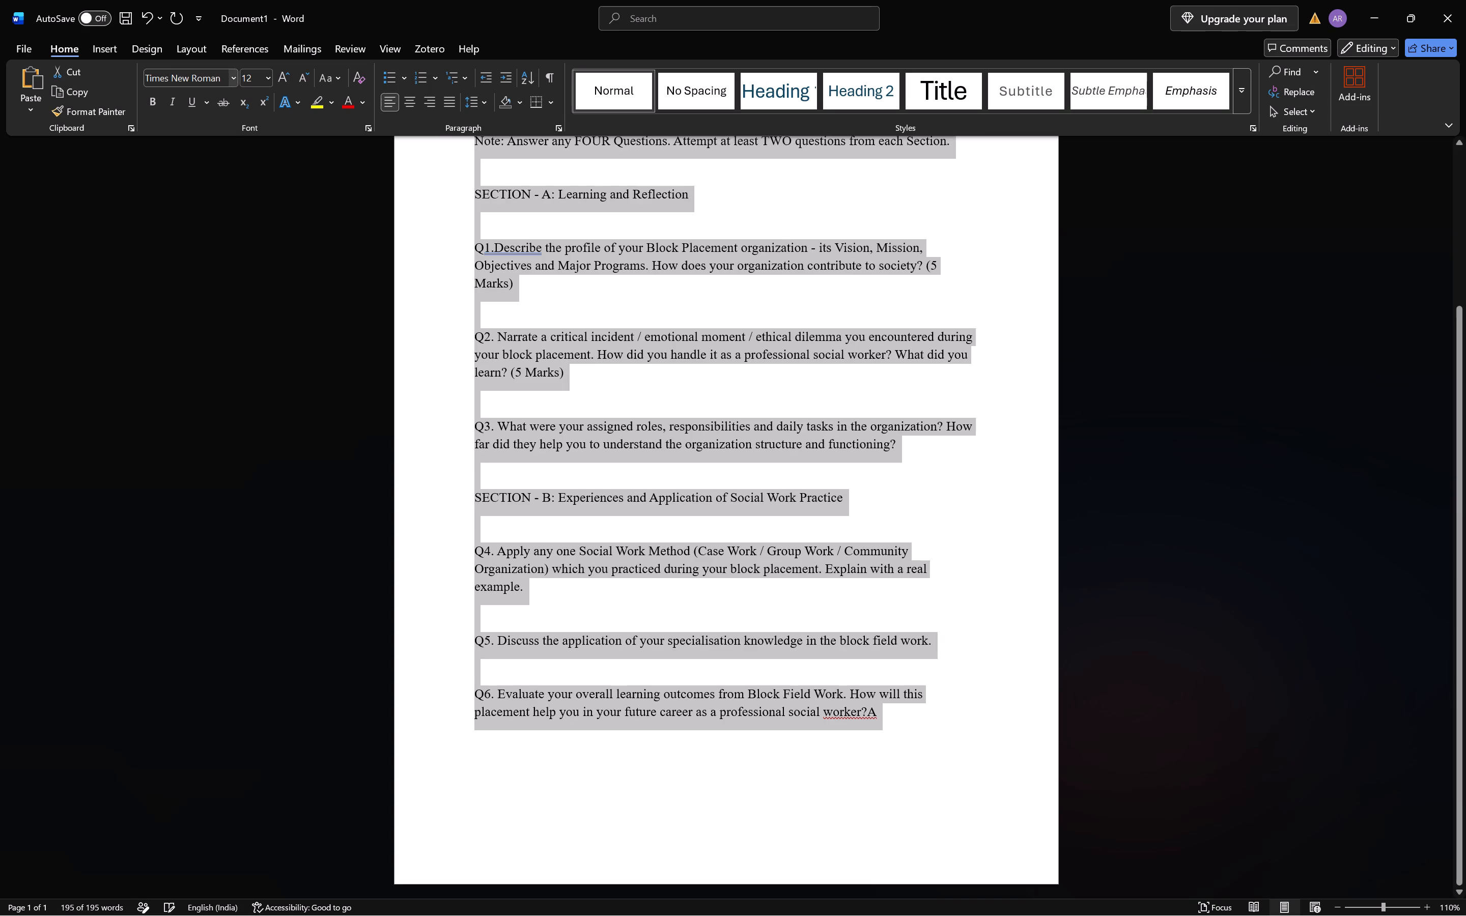
pyautogui.hotkey('ctrl', 'j')
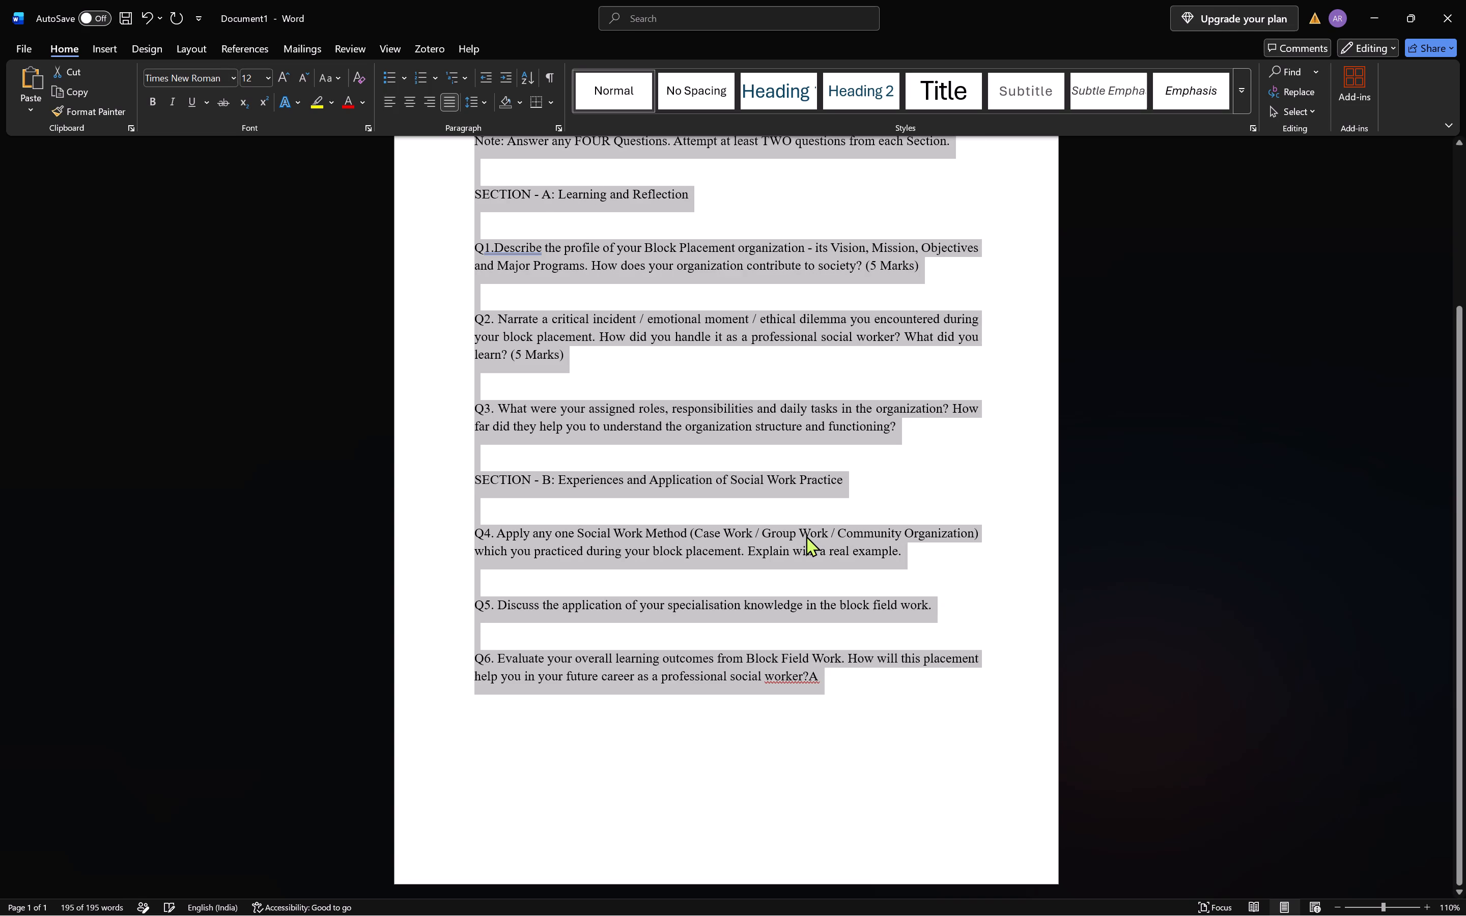
# Bold the three heading lines from "INTERNAL ASSESSMENT TEST - II" to "Max Marks: 20 | Time: 1 Hour".
pyautogui.click(784, 764)
pyautogui.scroll(1, 784, 764)
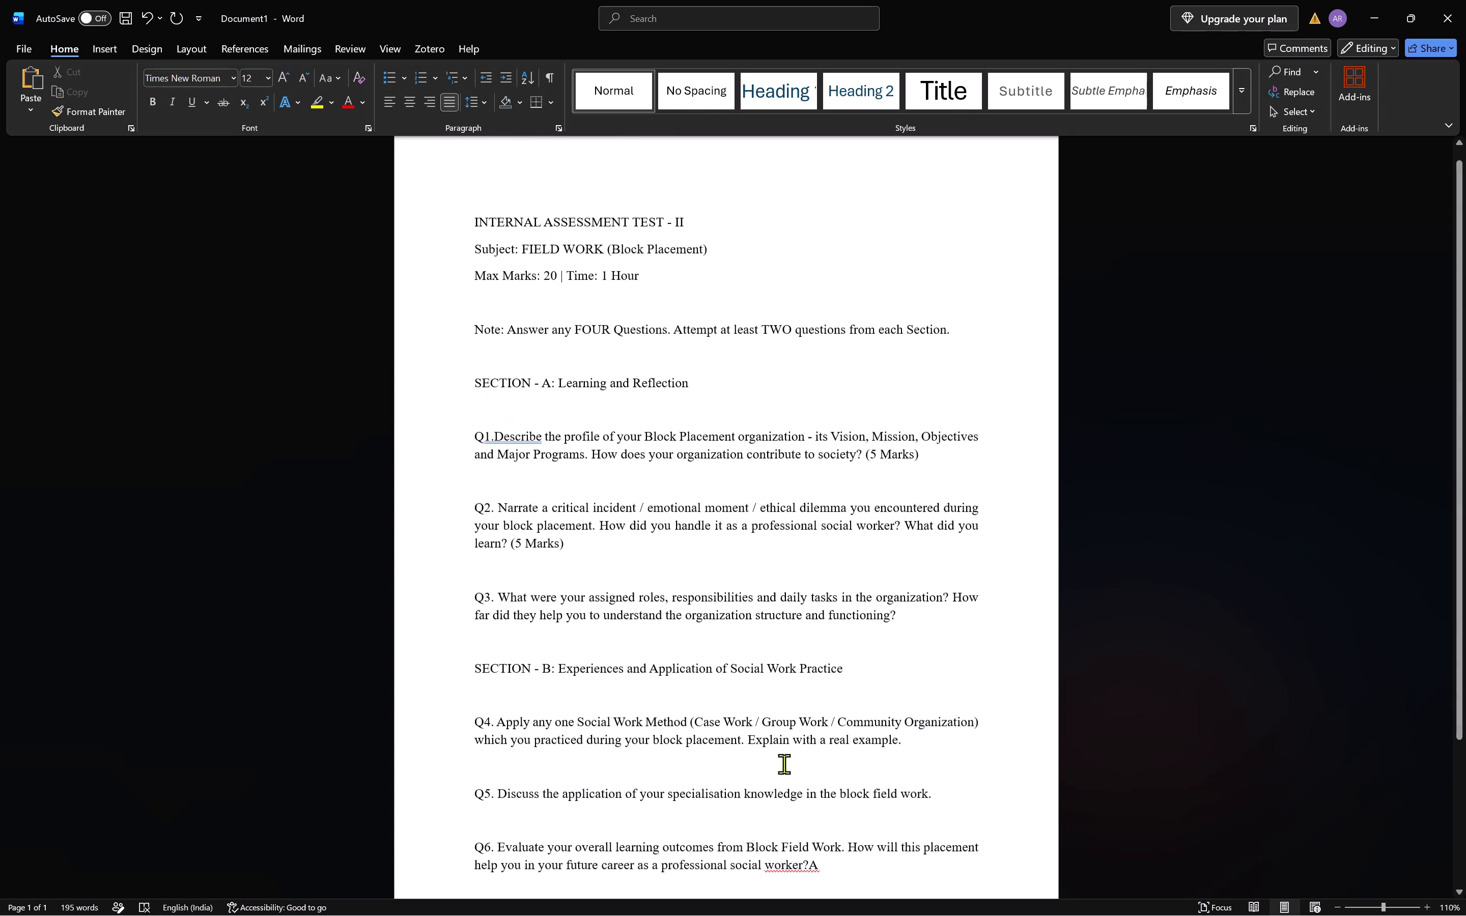
pyautogui.scroll(1, 784, 764)
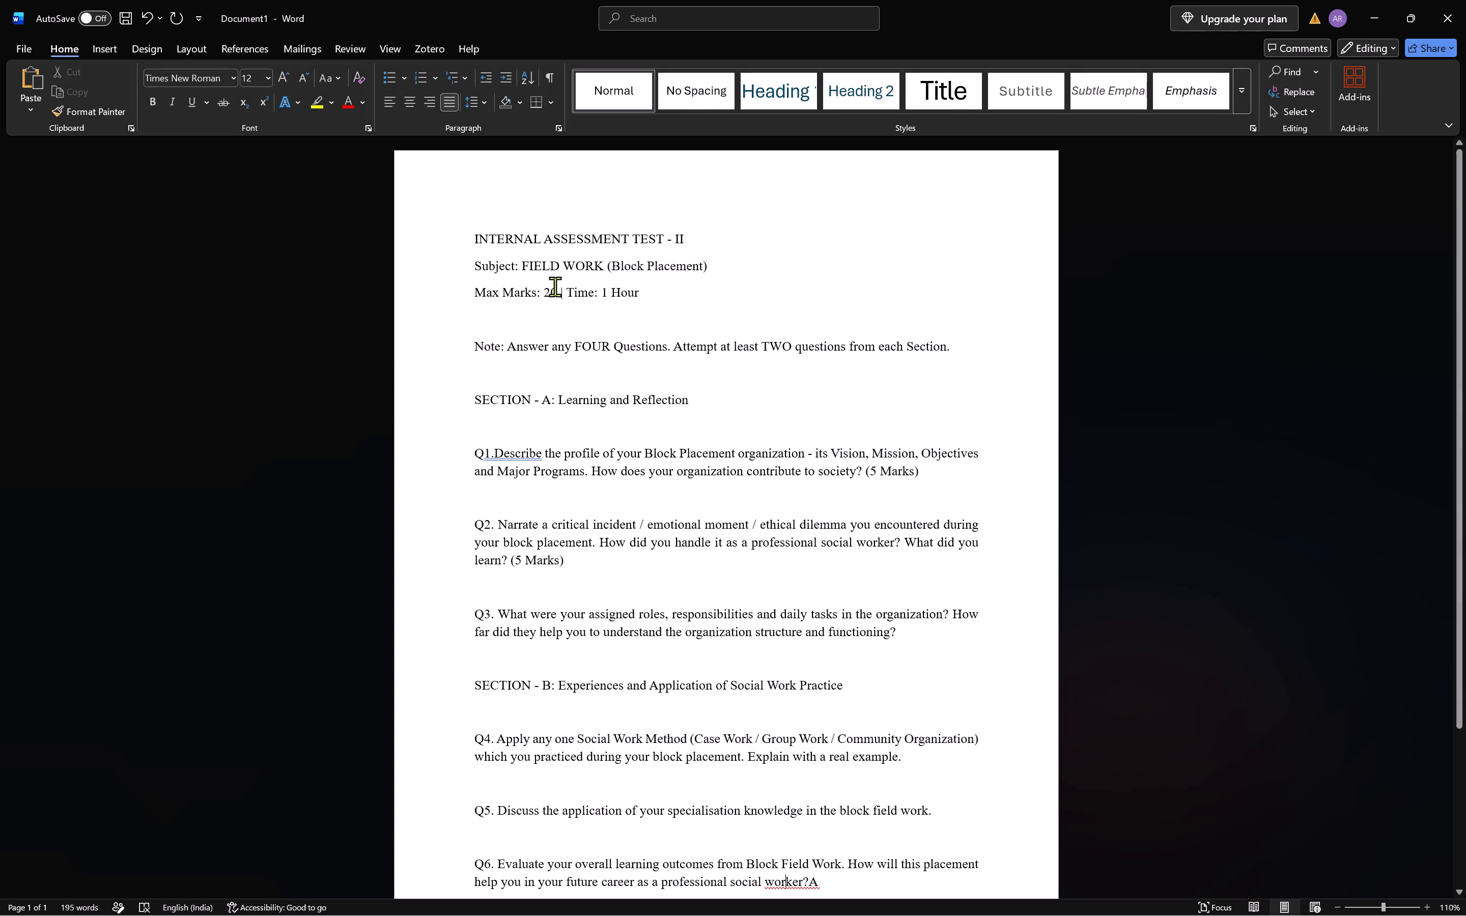
pyautogui.click(502, 326)
pyautogui.moveTo(664, 289); pyautogui.dragTo(472, 246)
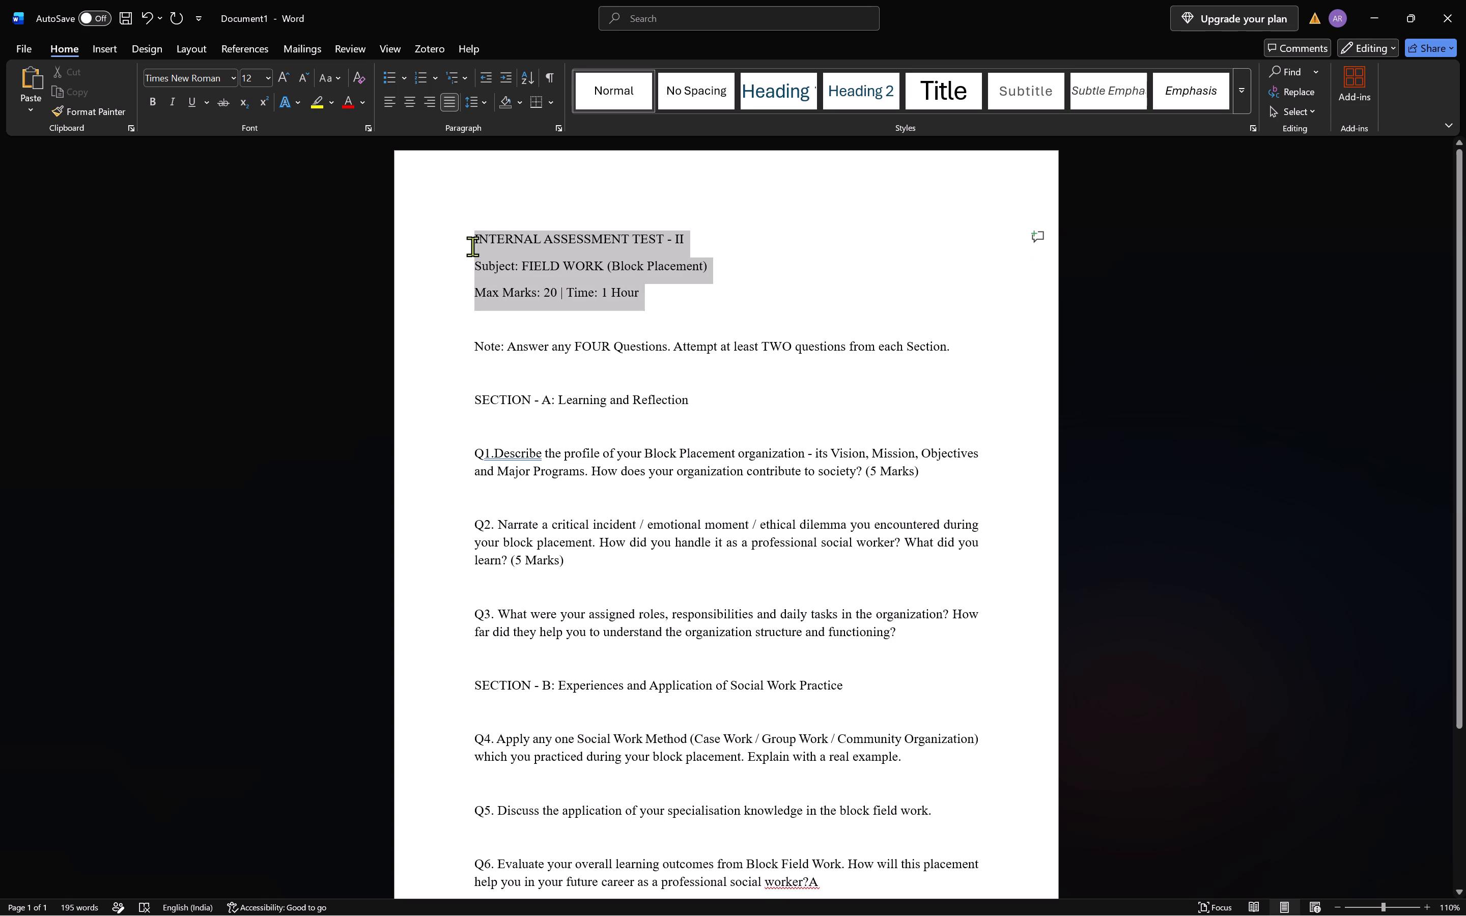
pyautogui.moveTo(472, 246); pyautogui.dragTo(466, 242)
pyautogui.hotkey('ctrl', 'b')
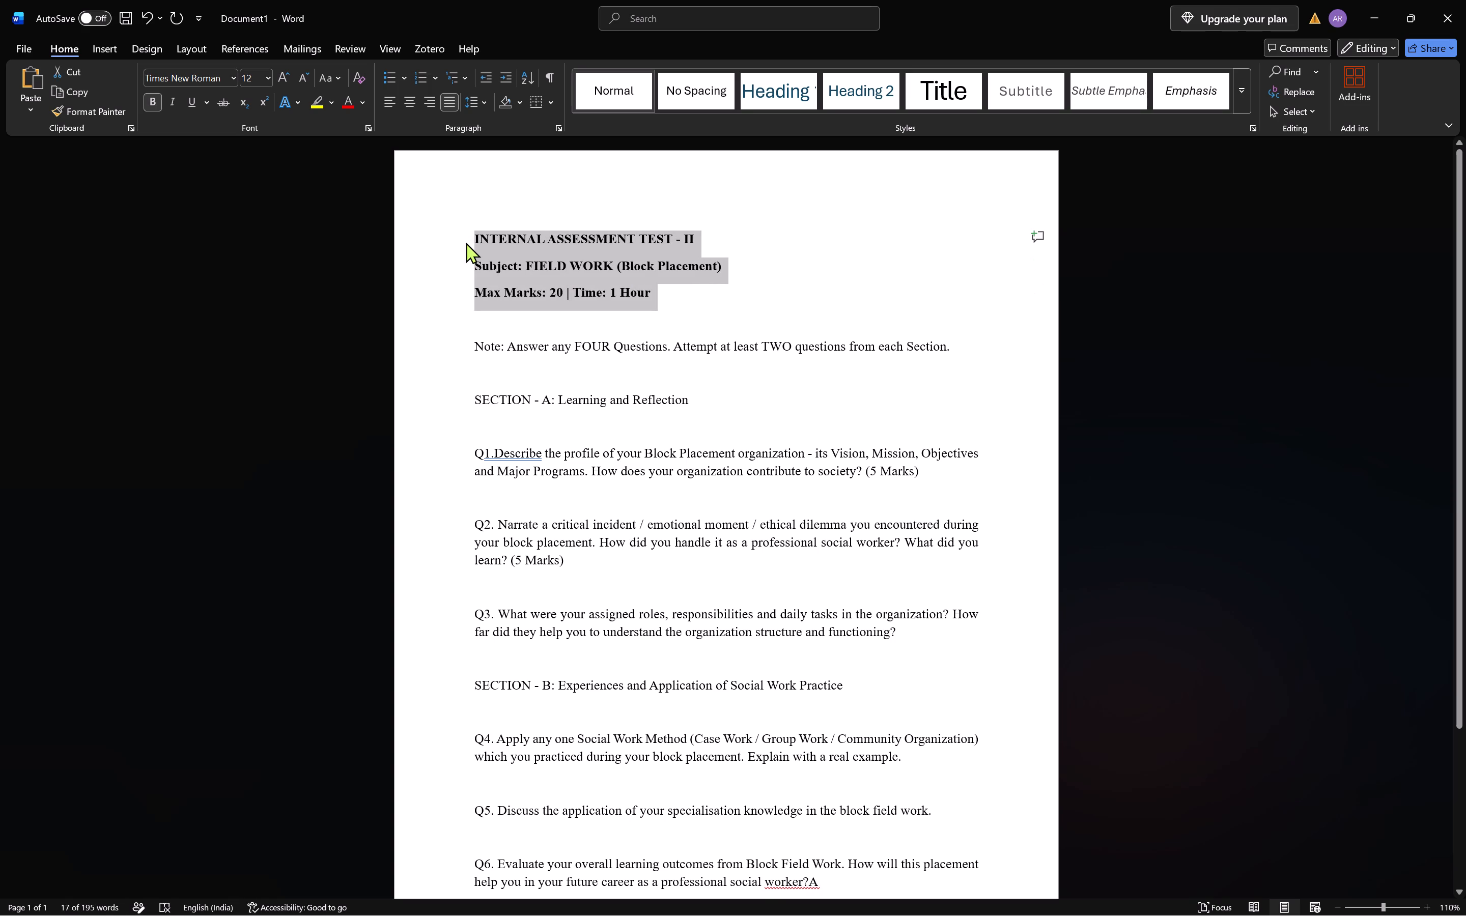
# Change the page orientation to landscape.
pyautogui.click(147, 47)
pyautogui.doubleClick(97, 47)
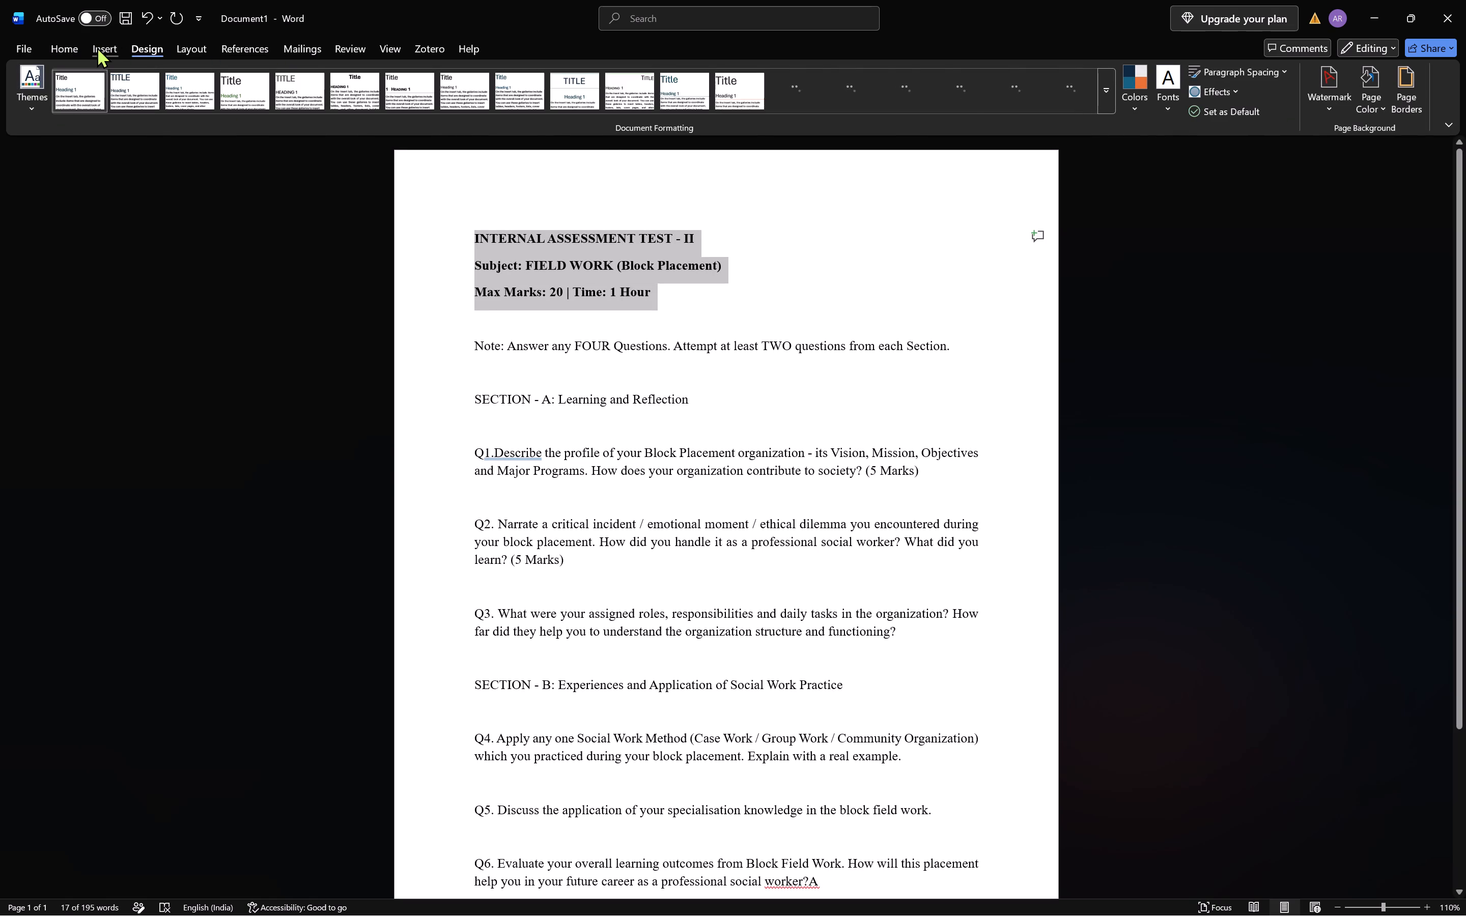
pyautogui.click(193, 49)
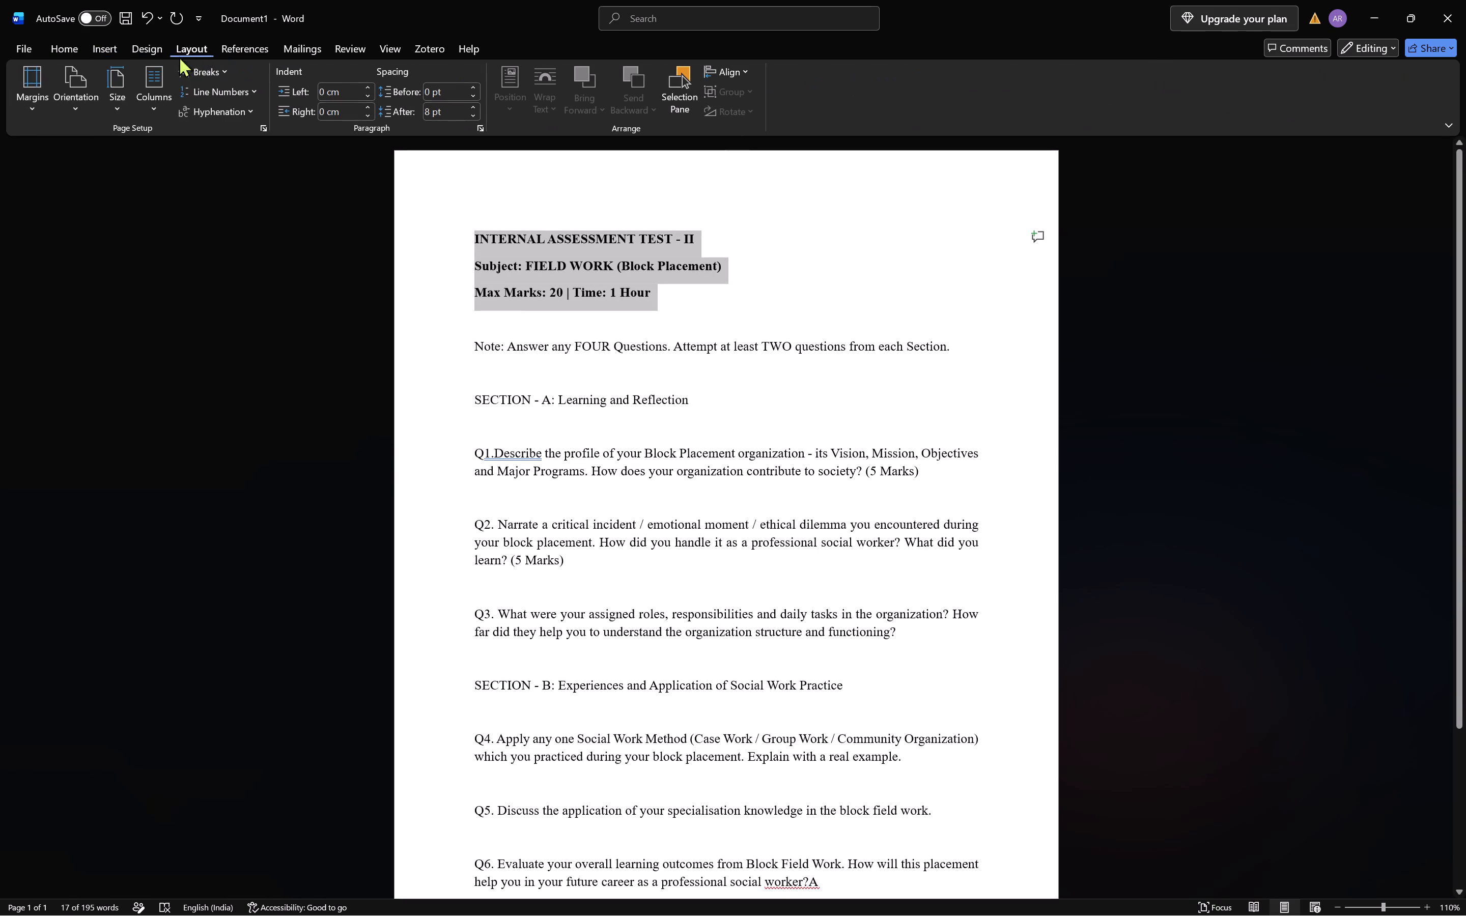
pyautogui.click(66, 91)
pyautogui.click(107, 168)
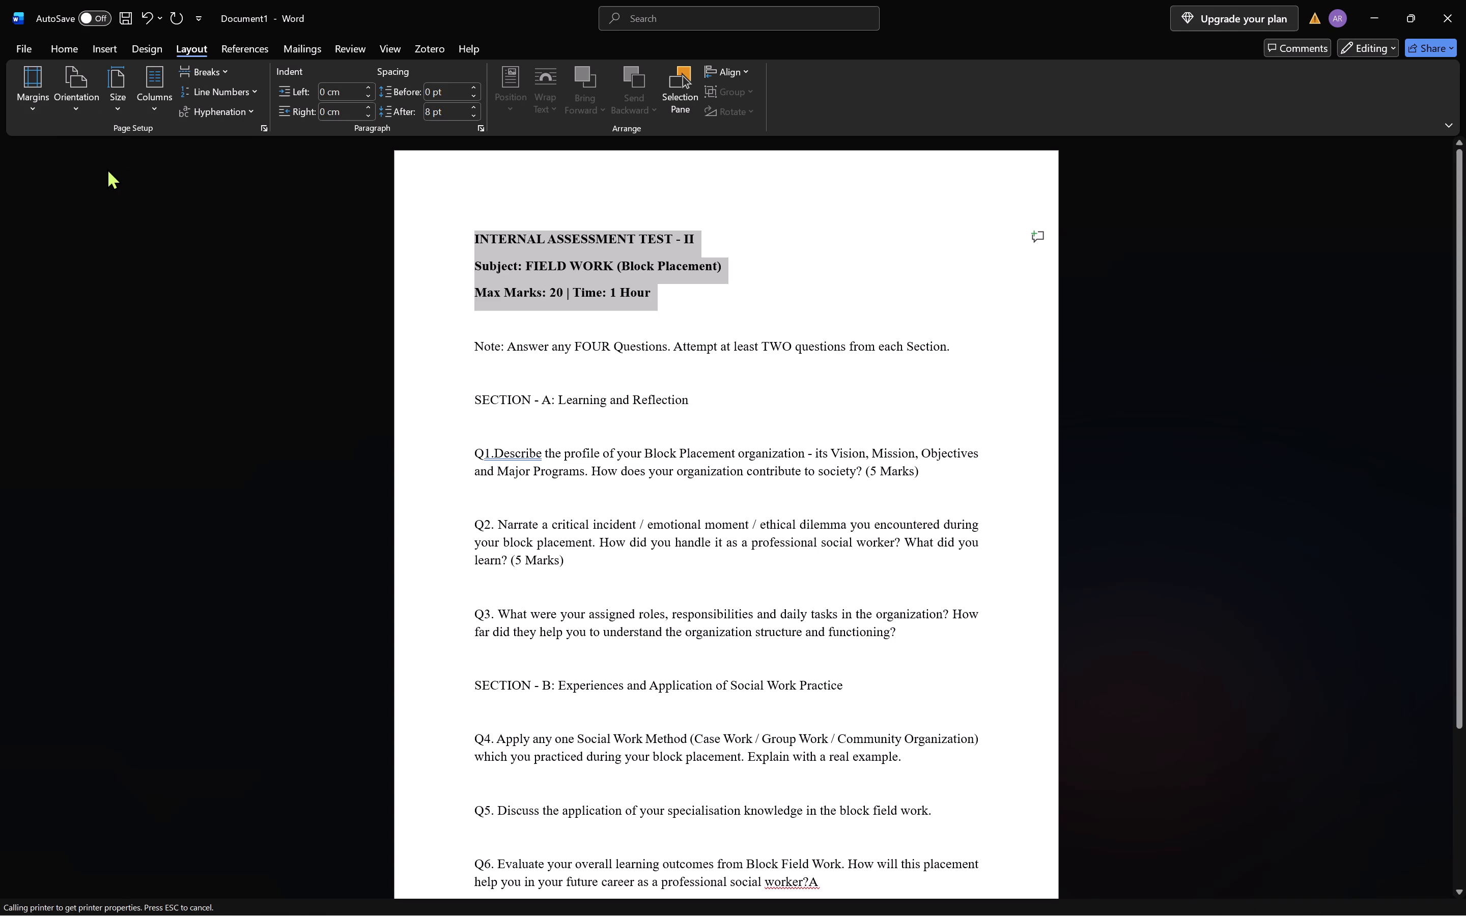
pyautogui.click(70, 83)
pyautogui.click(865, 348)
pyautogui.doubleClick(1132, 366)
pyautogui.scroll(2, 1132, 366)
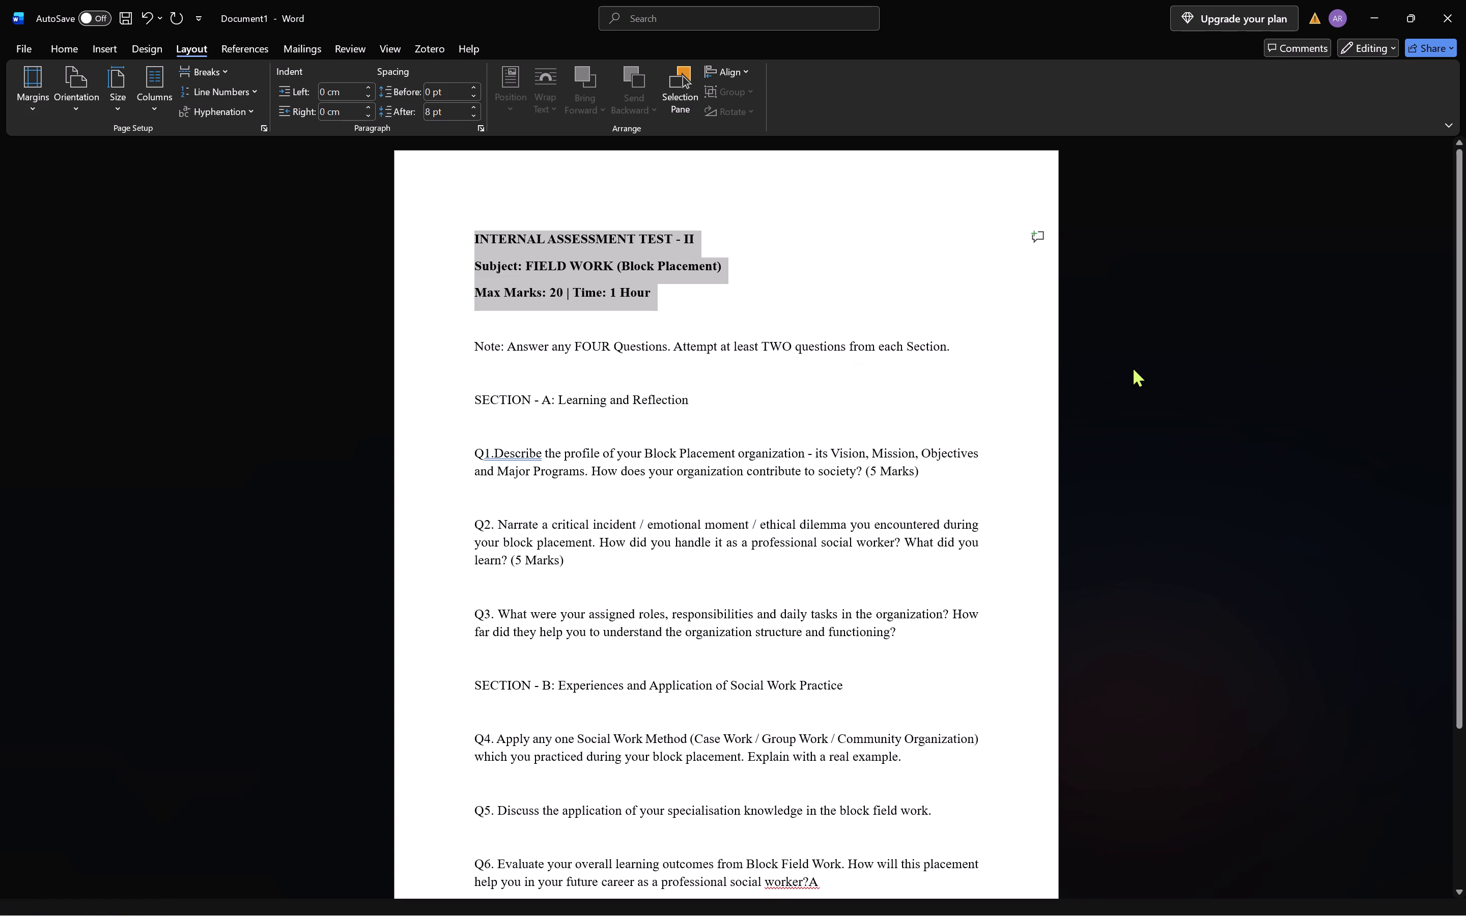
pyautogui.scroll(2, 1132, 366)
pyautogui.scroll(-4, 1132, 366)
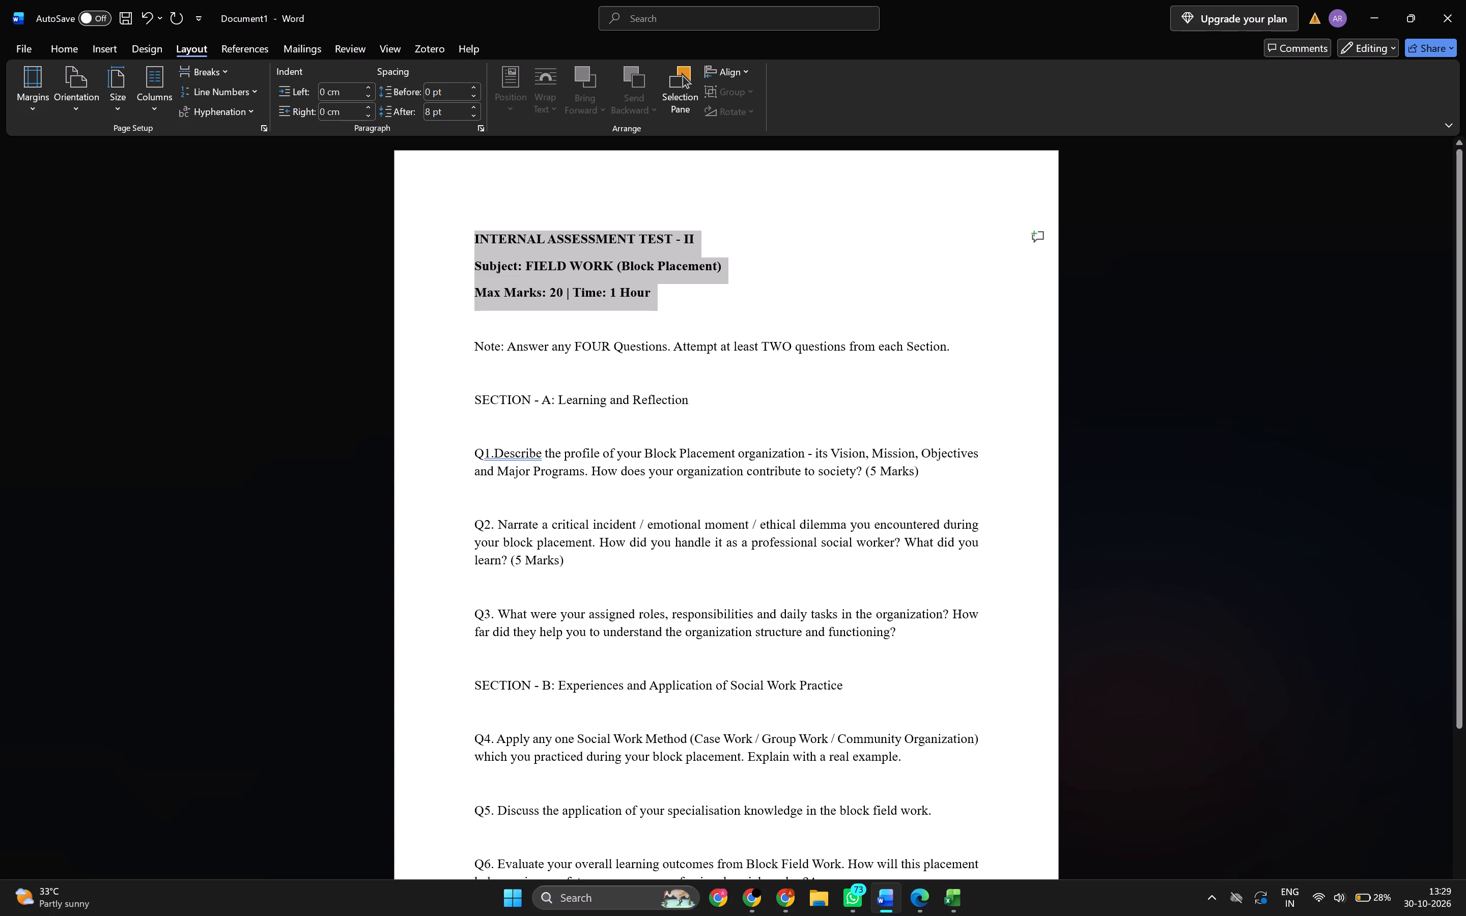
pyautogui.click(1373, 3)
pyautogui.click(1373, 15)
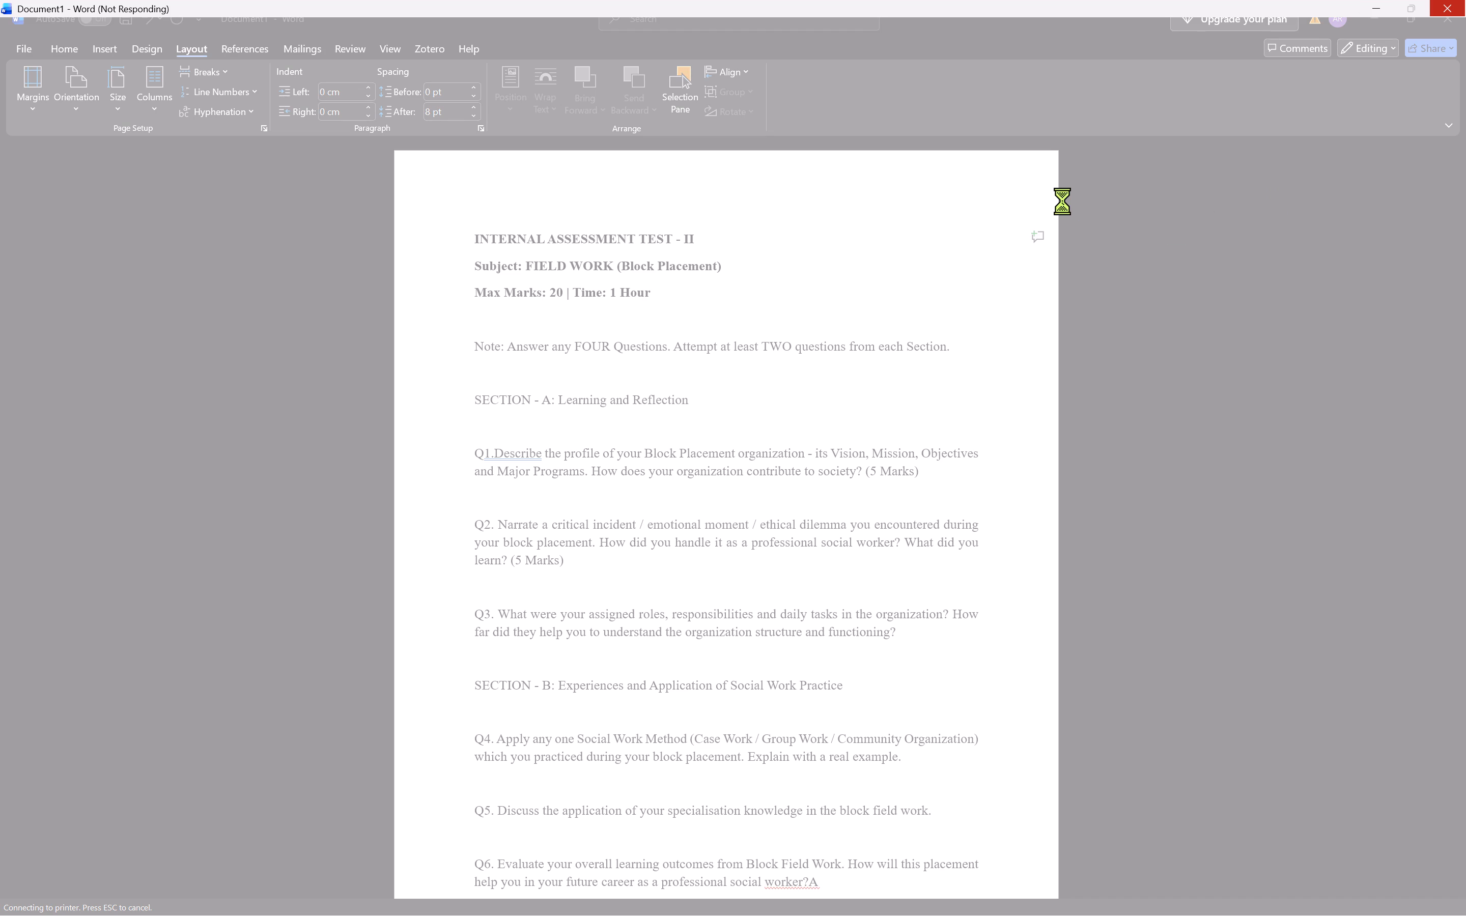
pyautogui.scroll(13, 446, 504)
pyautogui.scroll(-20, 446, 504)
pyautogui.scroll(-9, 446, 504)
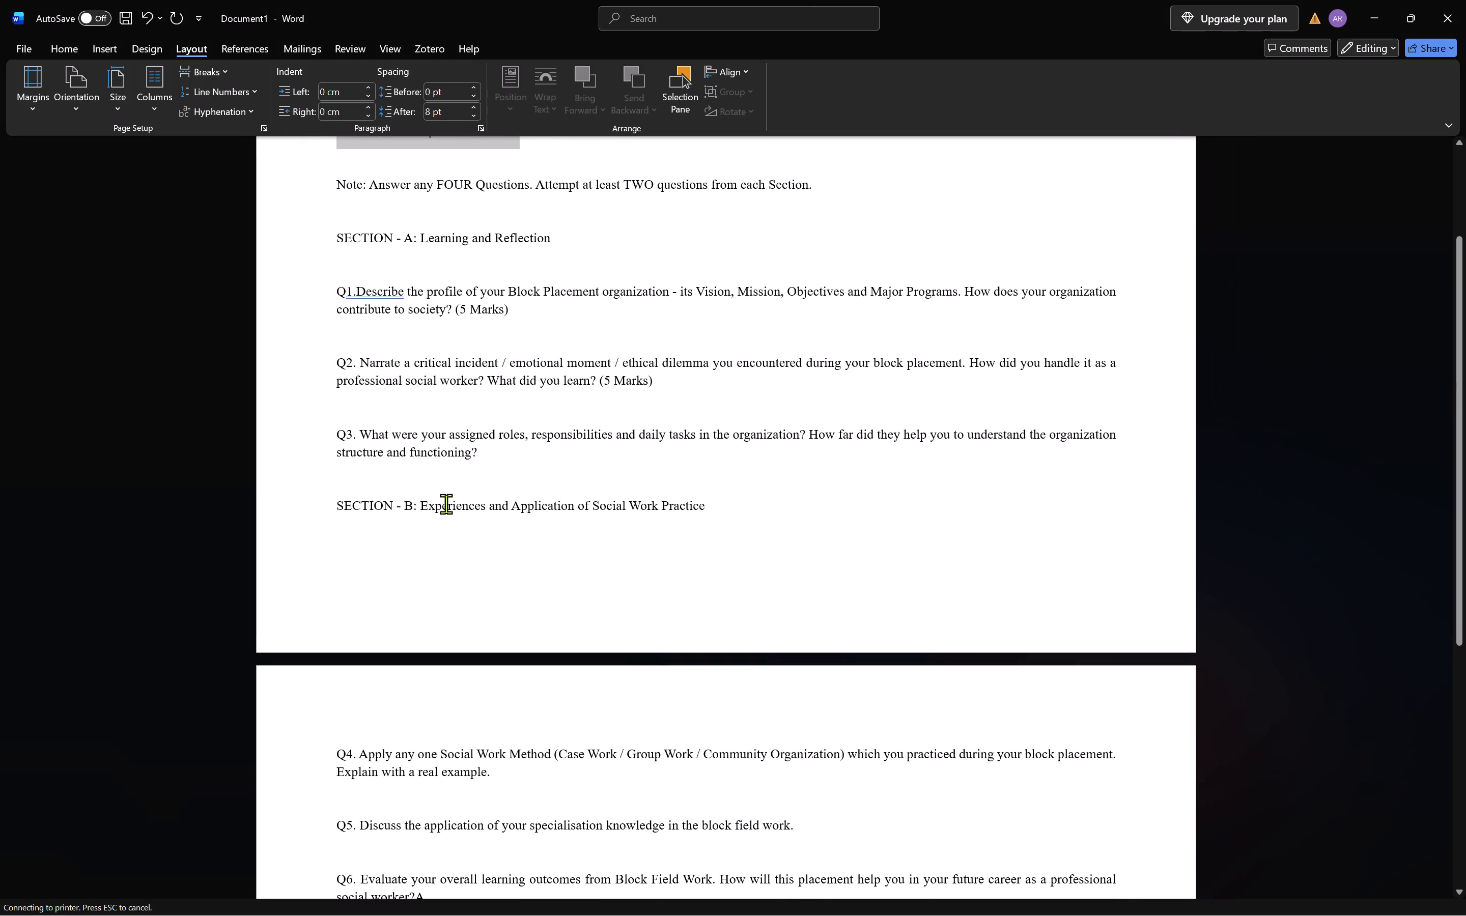
# Delete the empty lines directly above and below the "Note: Answer any FOUR Questions" line.
pyautogui.scroll(4, 446, 504)
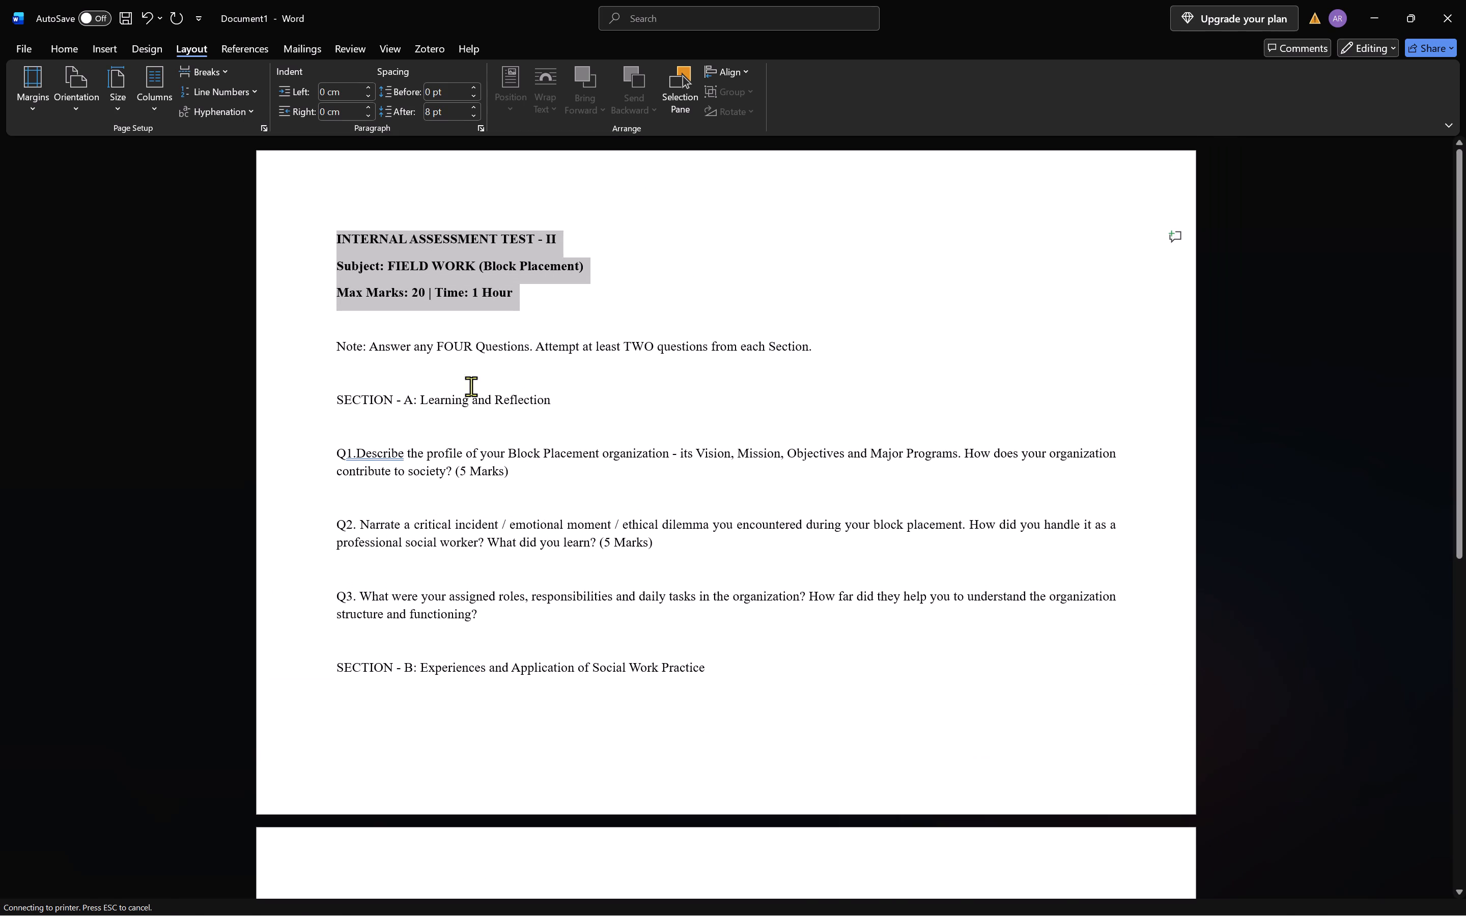
pyautogui.click(543, 294)
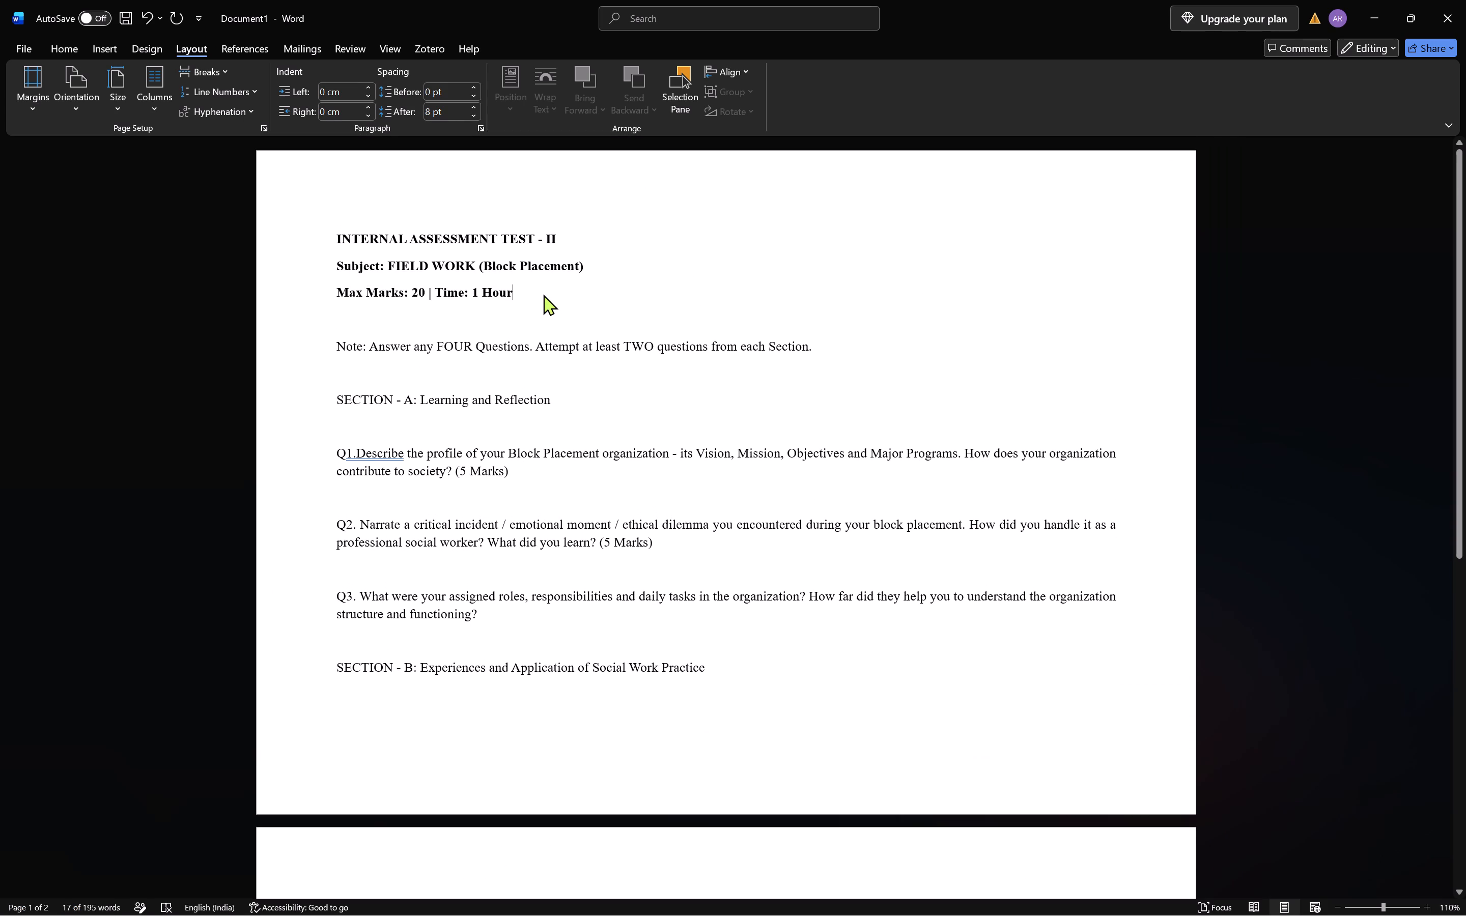
pyautogui.click(363, 376)
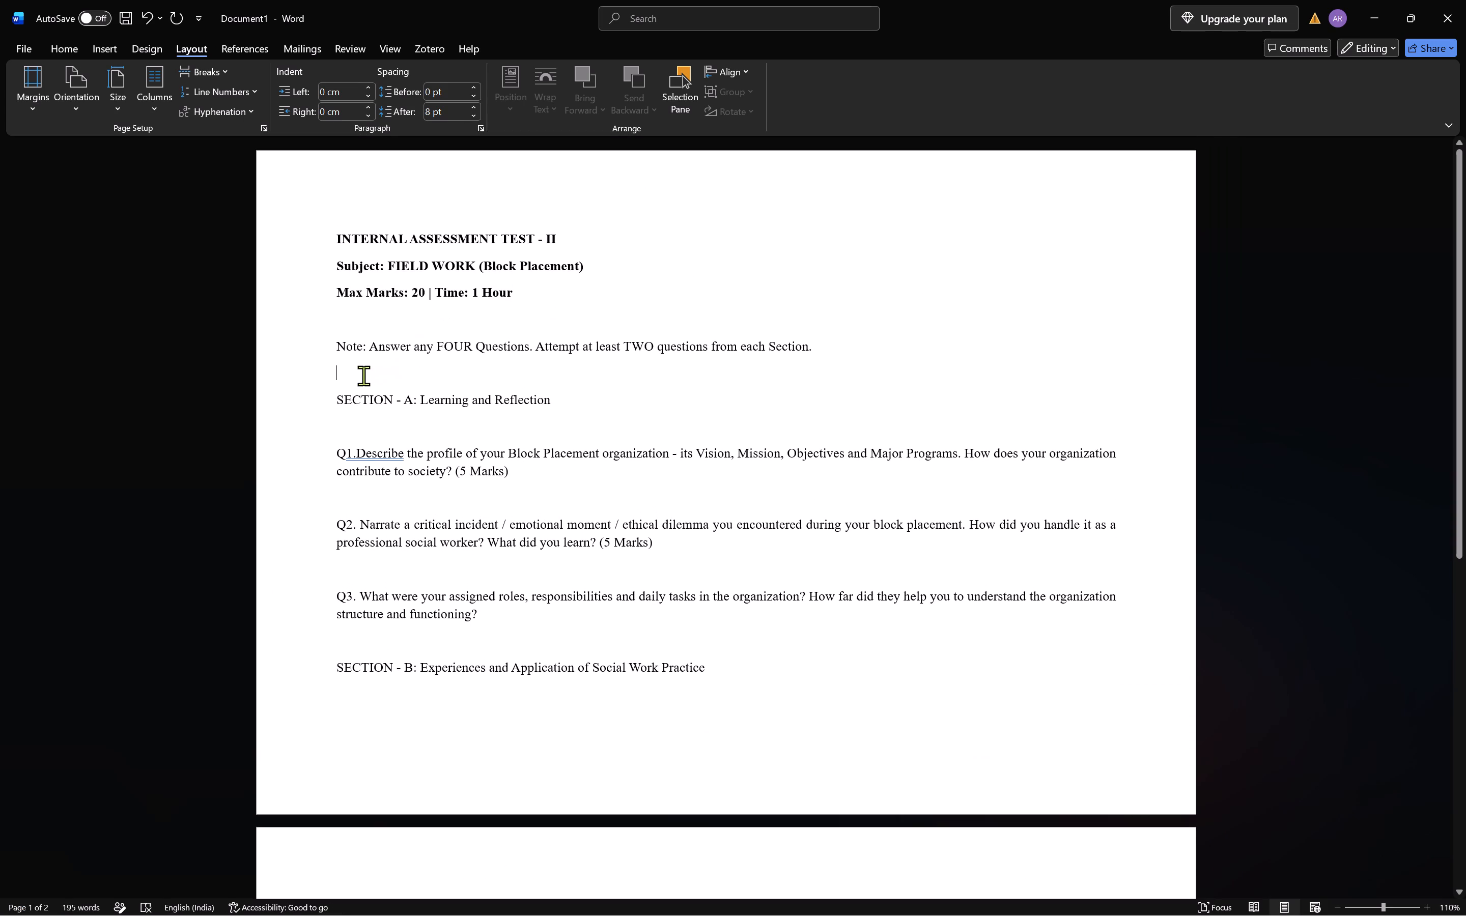
pyautogui.press('BackSpace')
pyautogui.click(351, 322)
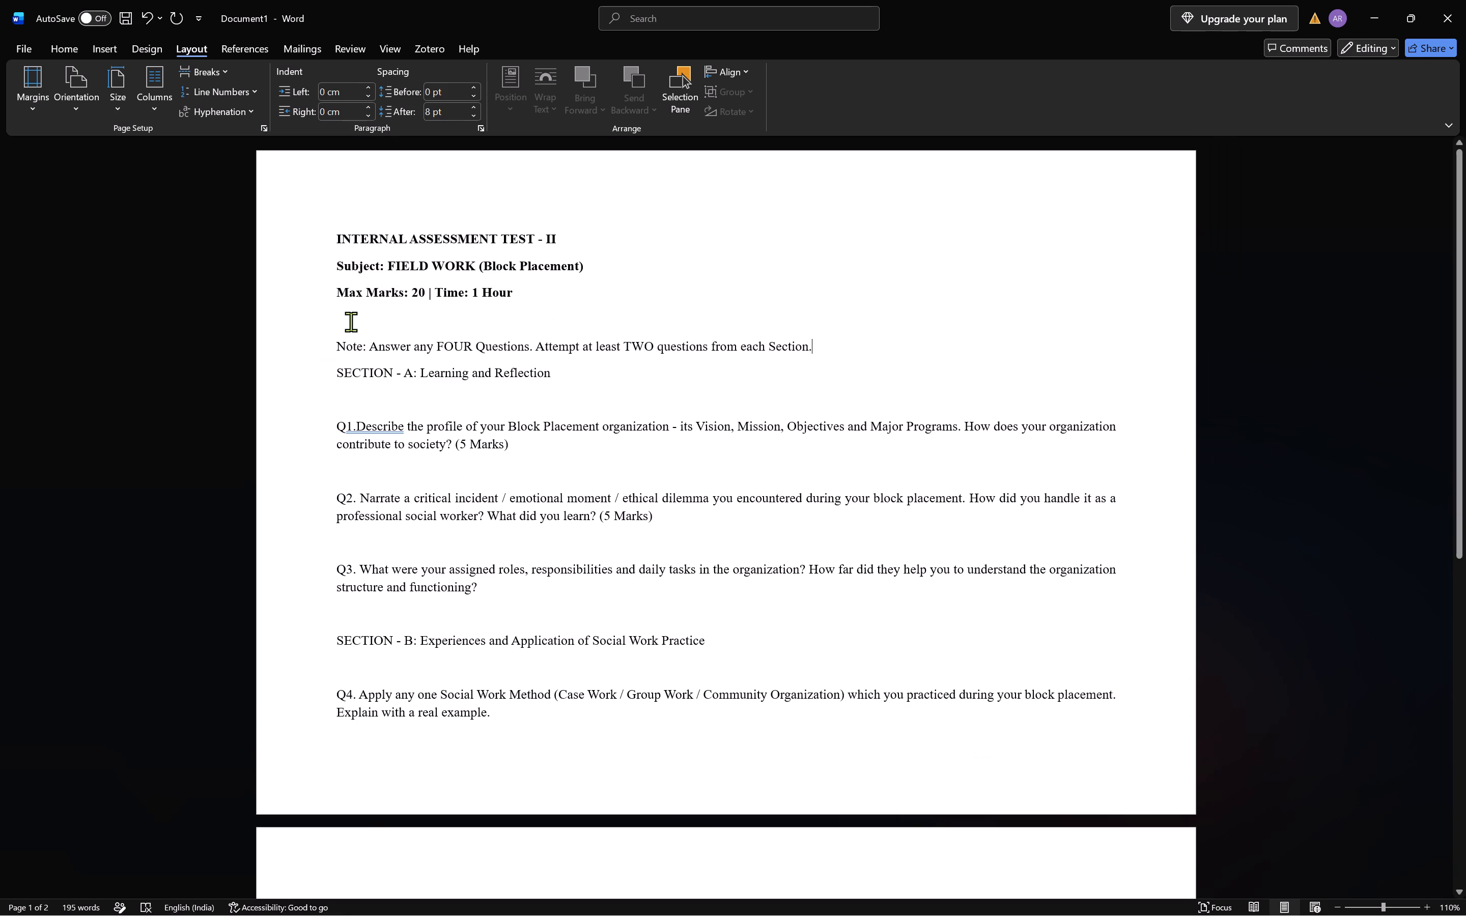
pyautogui.press('BackSpace')
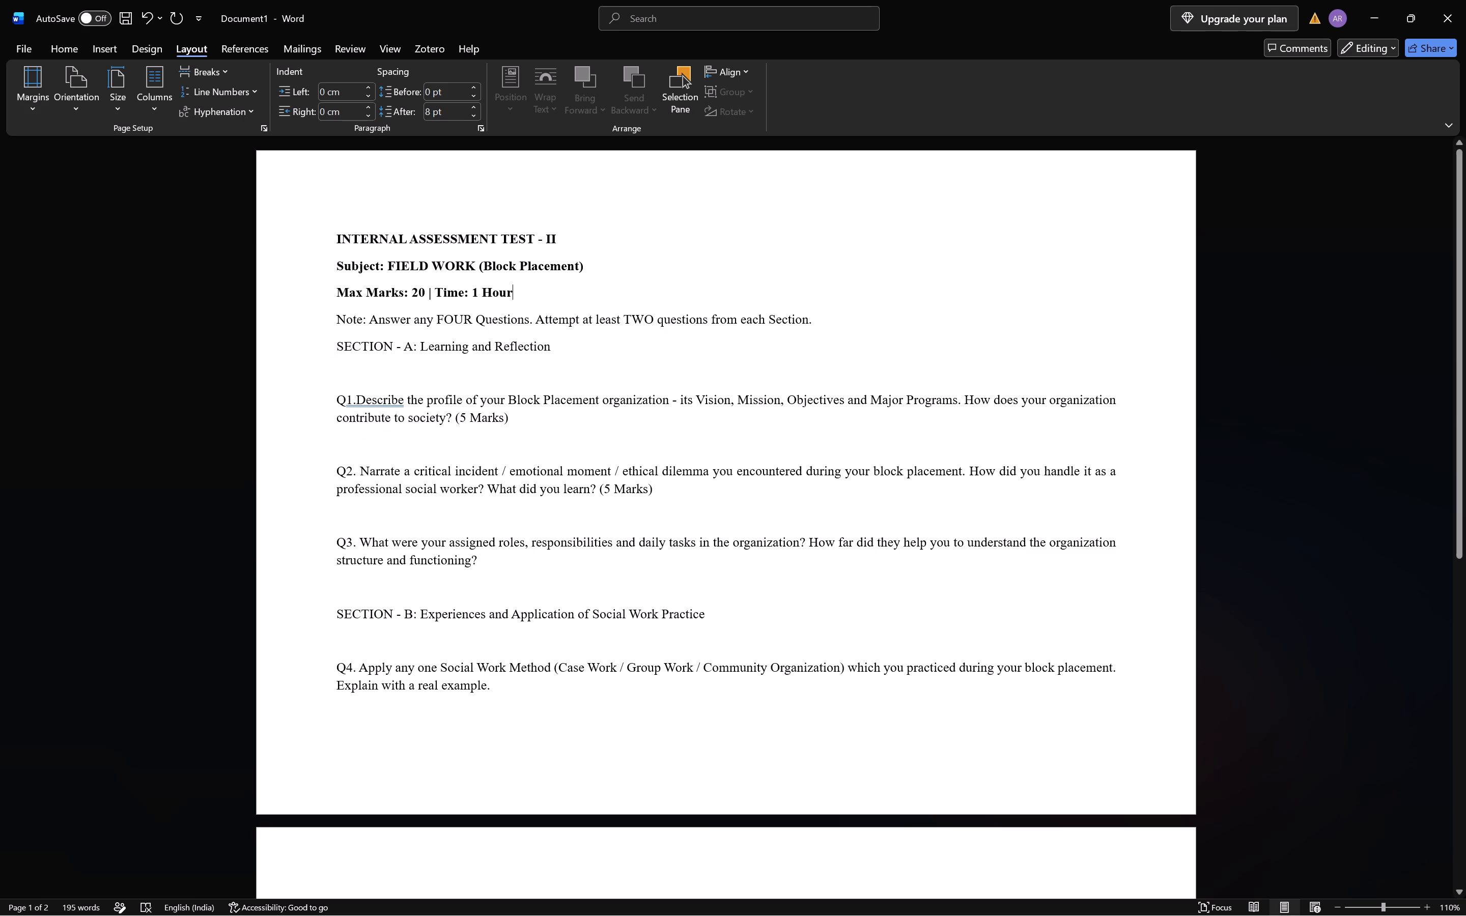
# Bold the Note line and the "SECTION - A: Learning and Reflection" heading.
pyautogui.moveTo(330, 310); pyautogui.dragTo(557, 341)
pyautogui.hotkey('ctrl', 'b')
pyautogui.hotkey('ctrl', 'b')
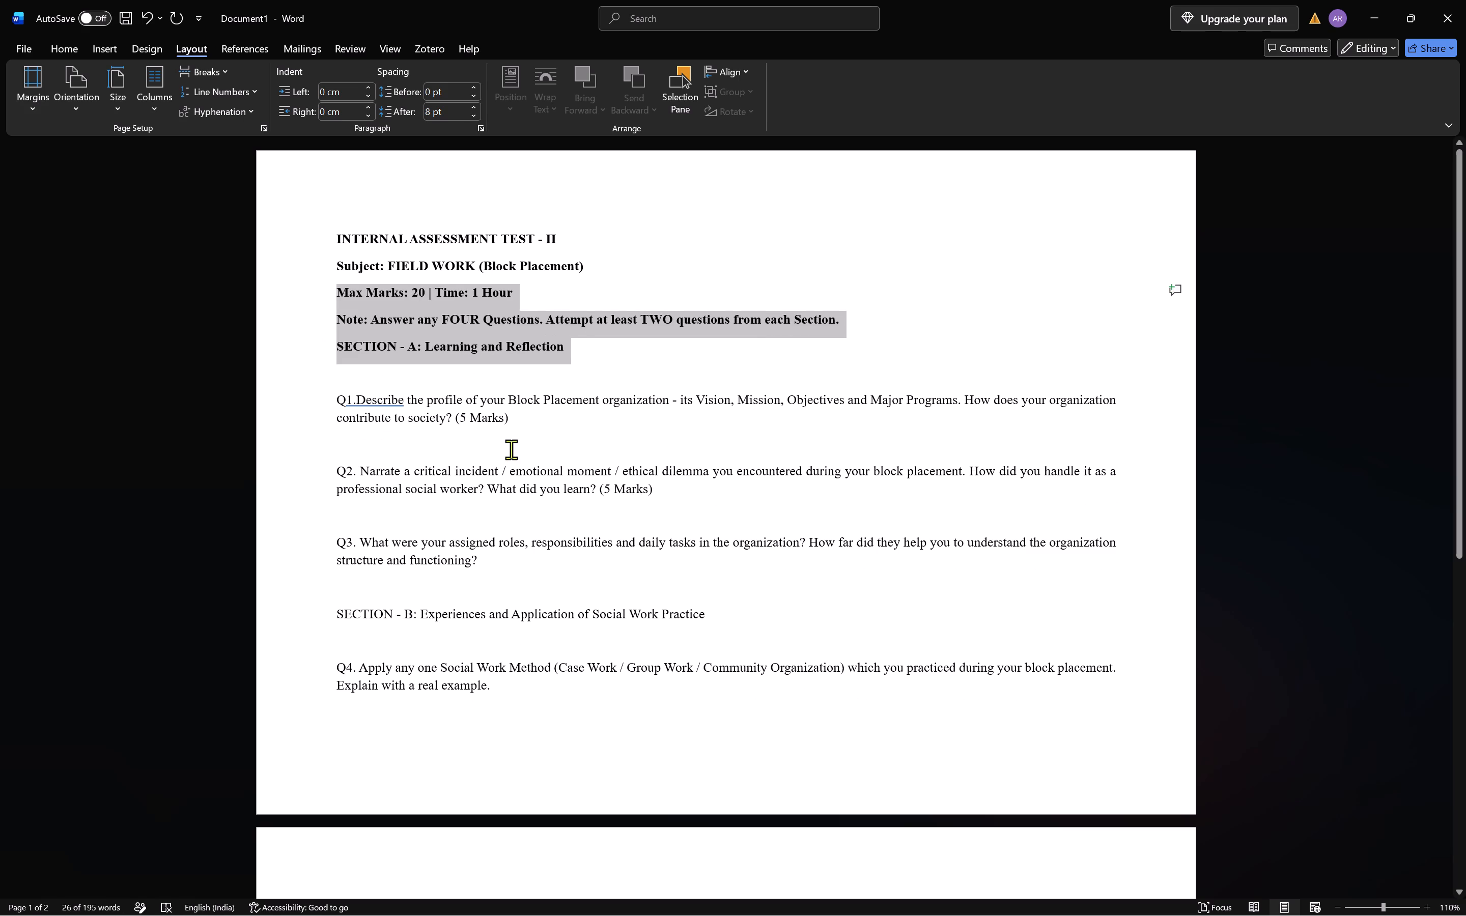
# Delete the empty lines between Q1 and Q2 and between Q2 and Q3.
pyautogui.click(381, 449)
pyautogui.press('BackSpace')
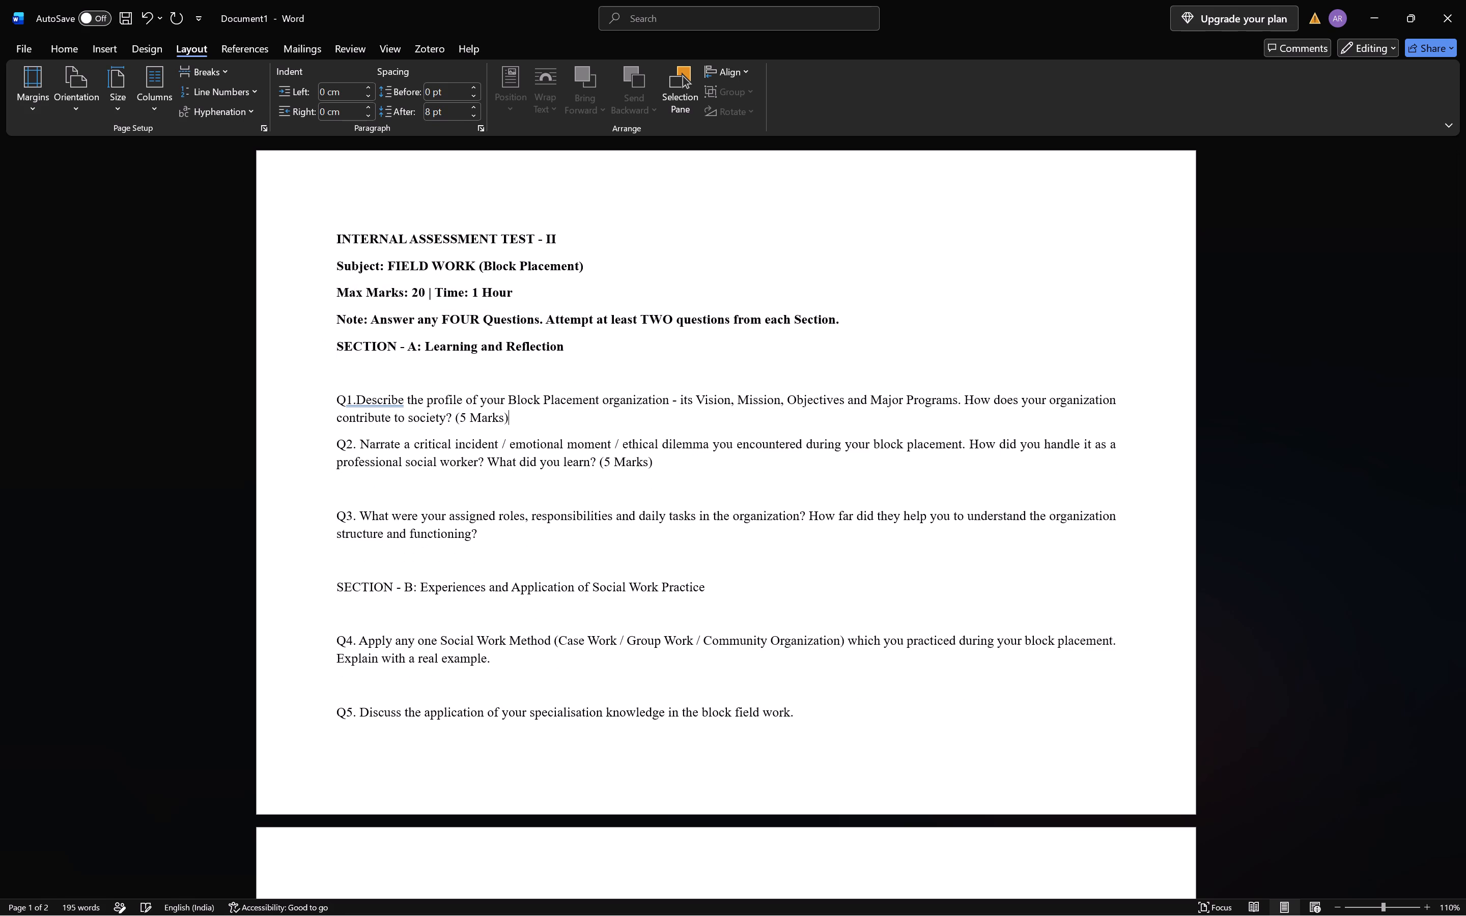
pyautogui.click(366, 494)
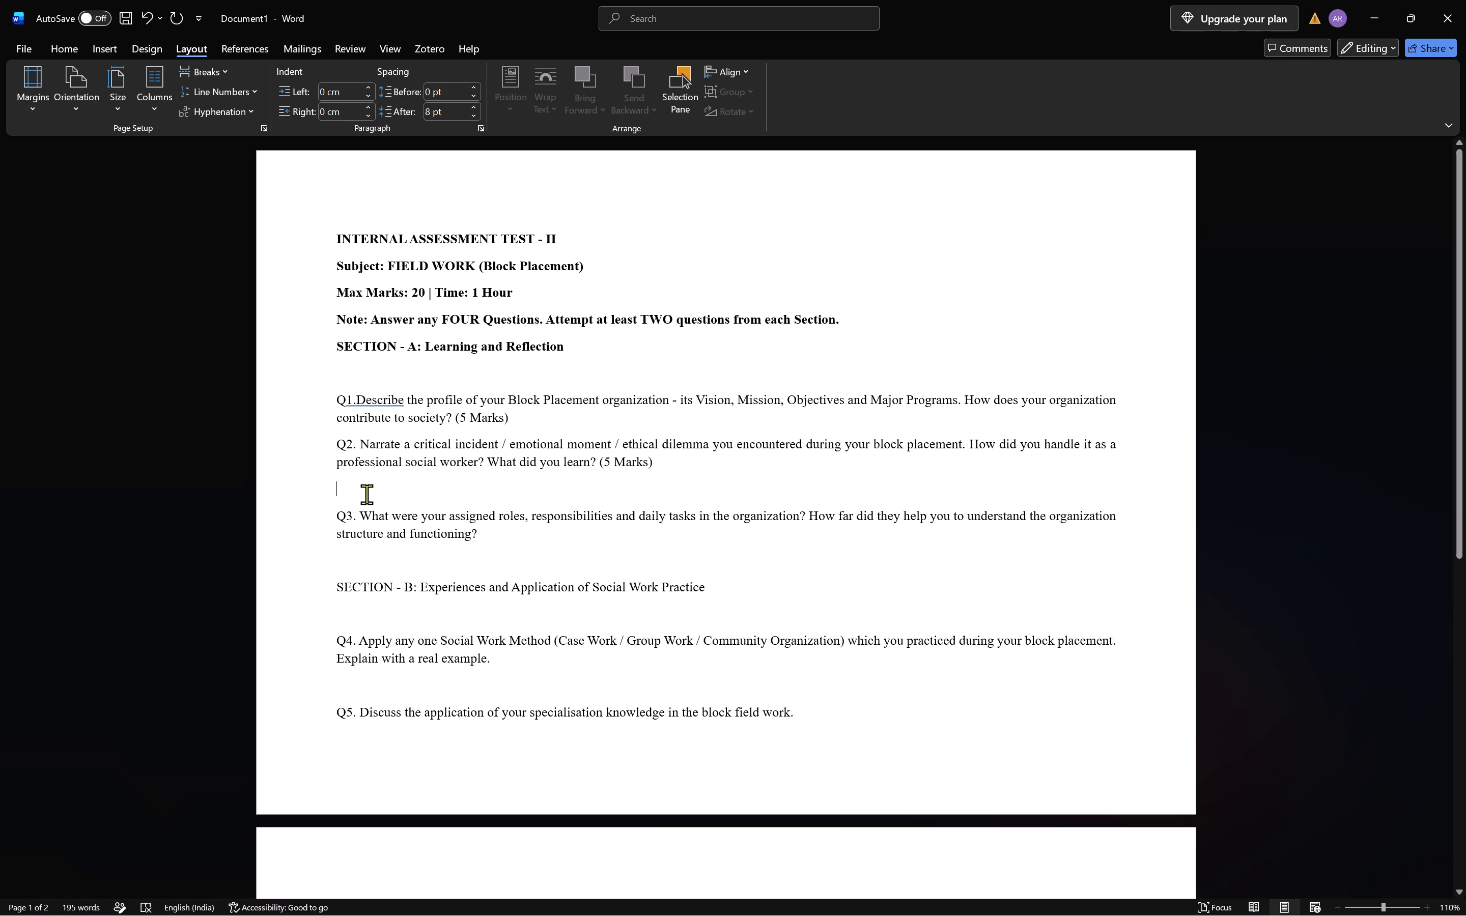
pyautogui.press('BackSpace')
pyautogui.click(363, 528)
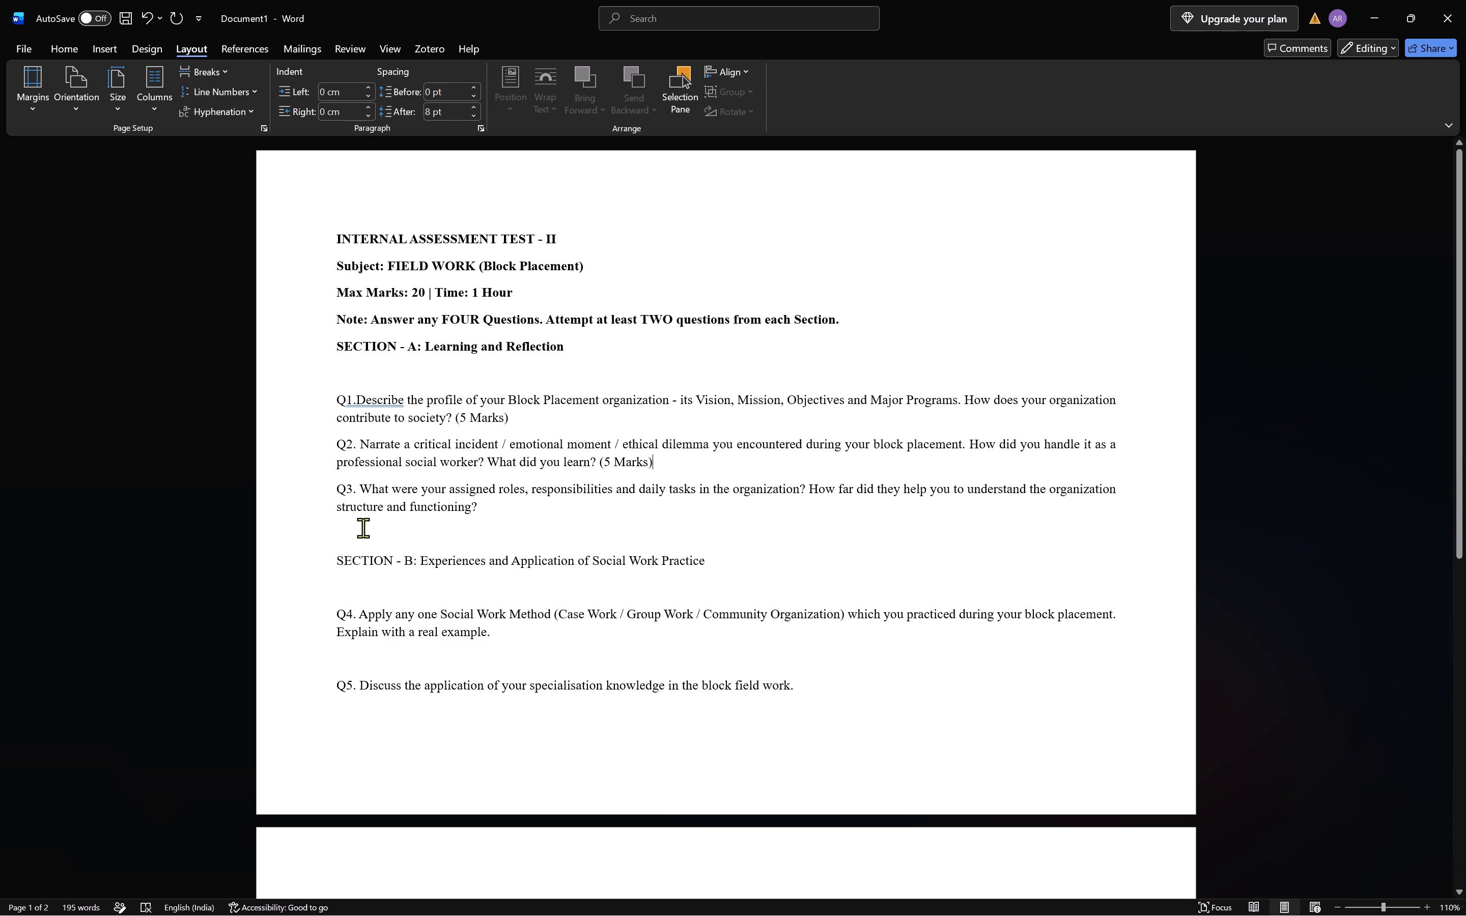
# Bold the "SECTION - B: Experiences and Application of Social Work Practice" heading.
pyautogui.moveTo(331, 561); pyautogui.dragTo(744, 564)
pyautogui.hotkey('ctrl', 'b')
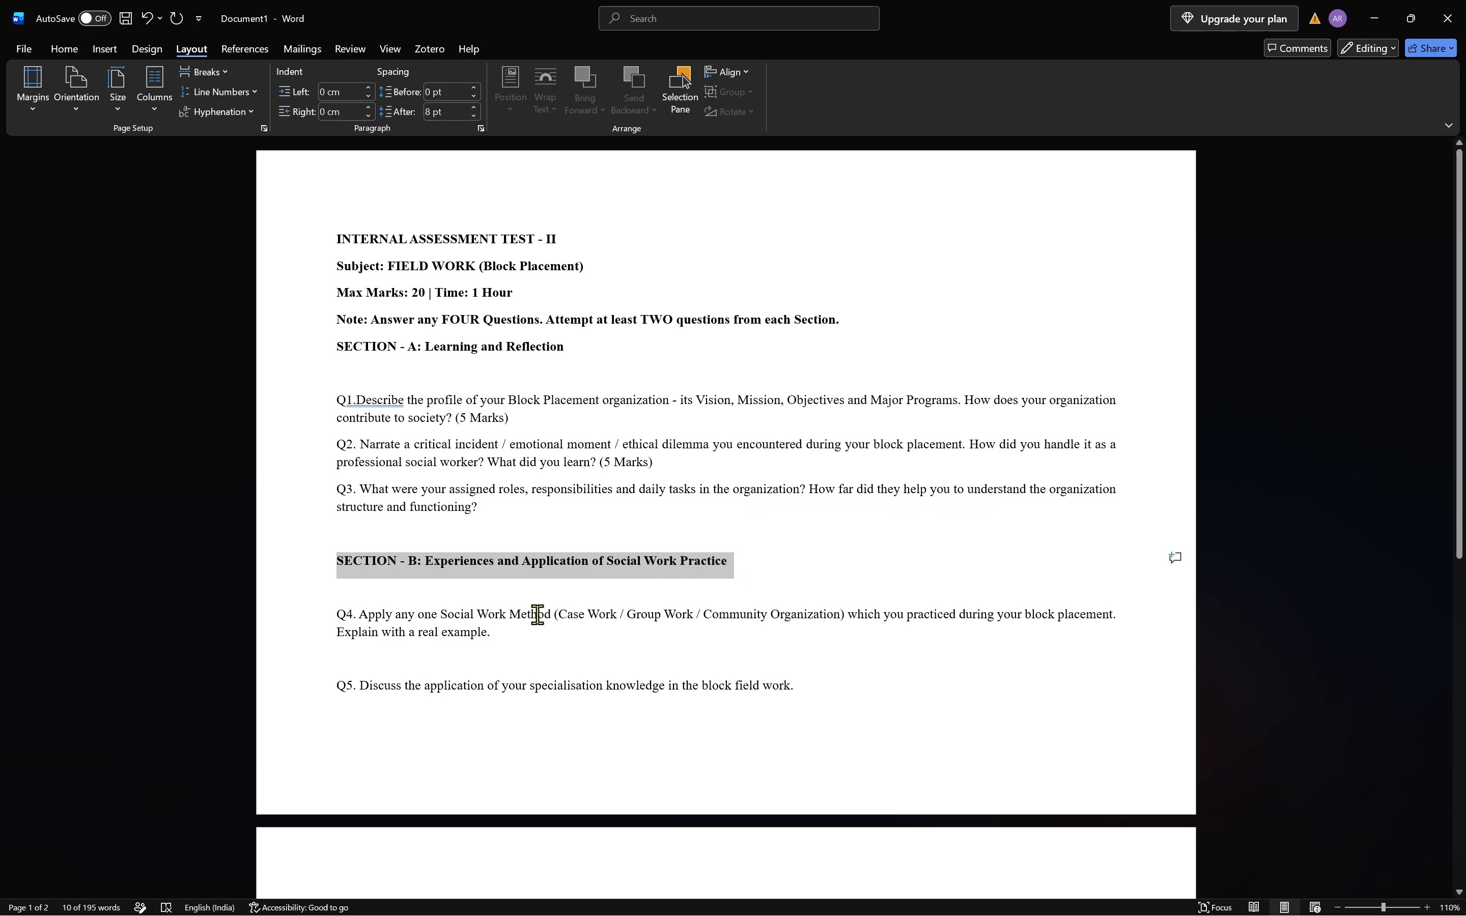
# Delete the empty line between Q4 and Q5 in Section B.
pyautogui.moveTo(373, 603); pyautogui.dragTo(351, 664)
pyautogui.click(351, 664)
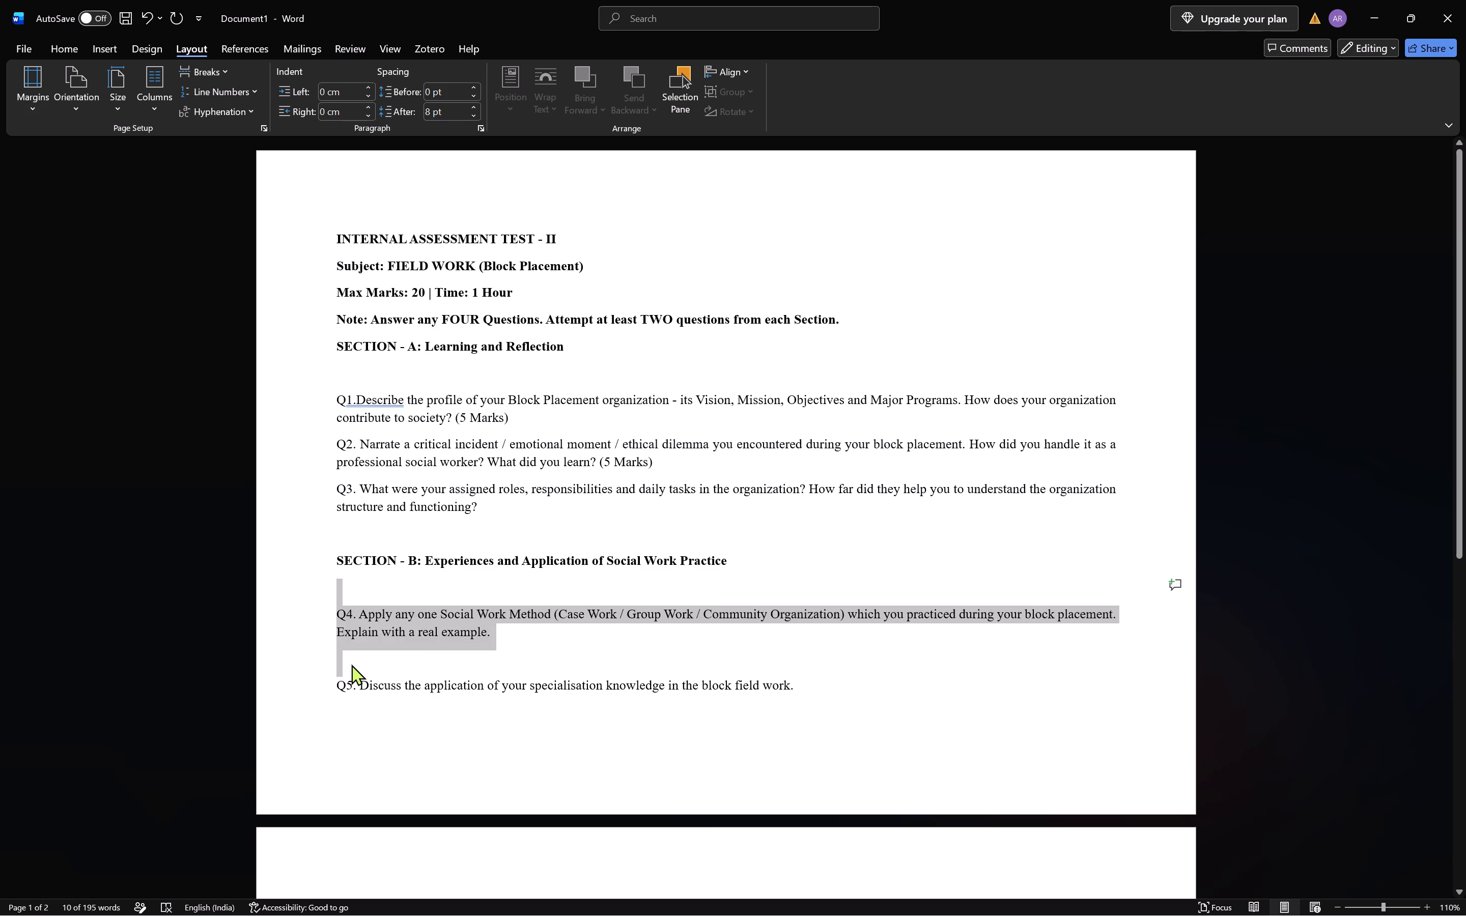
pyautogui.press('BackSpace')
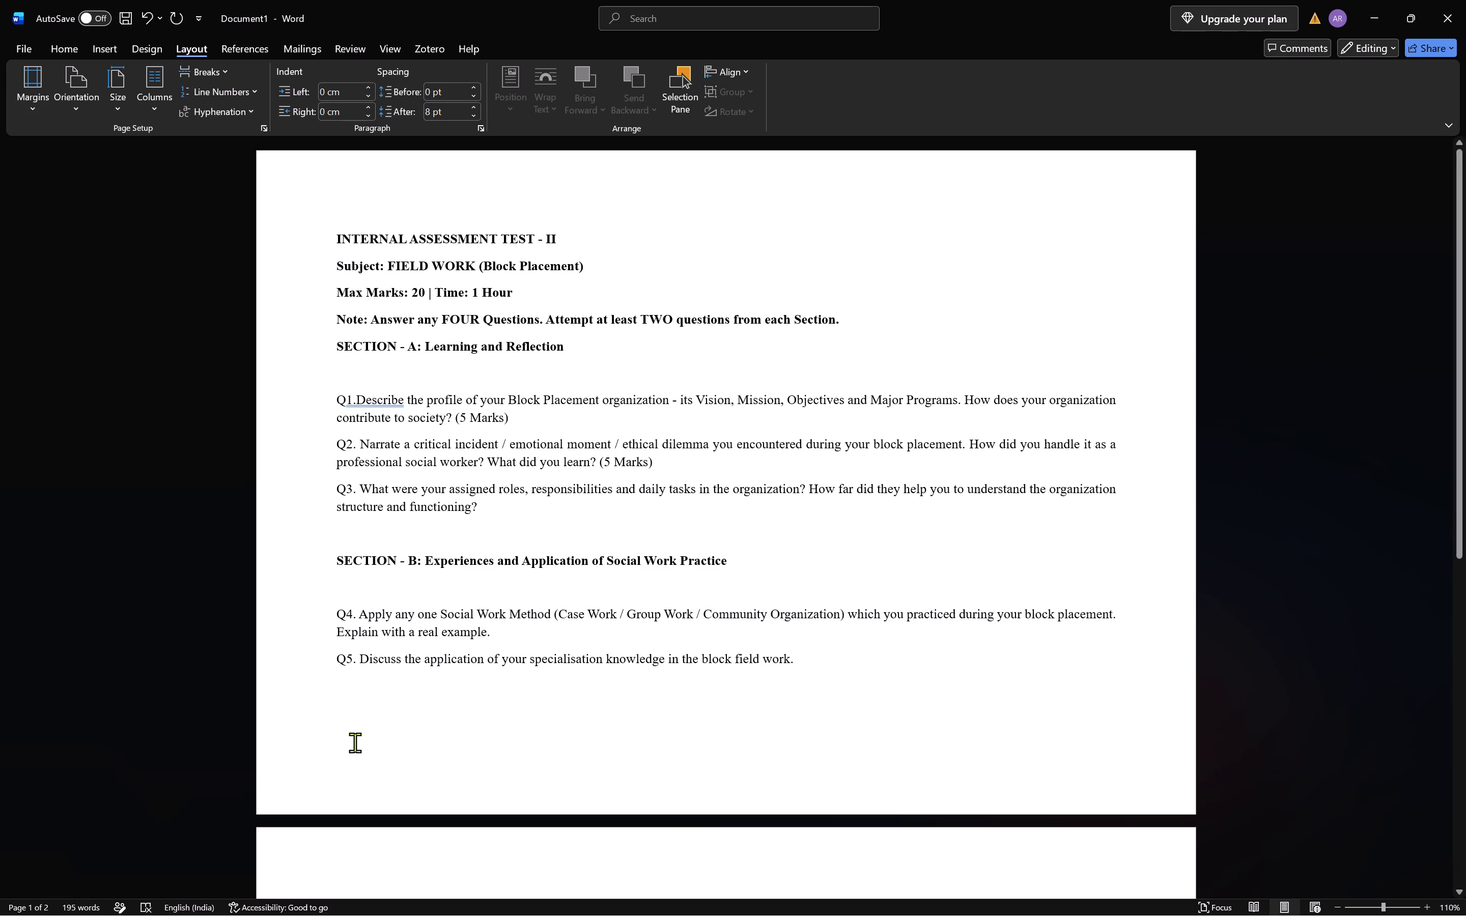
pyautogui.scroll(-3, 355, 742)
pyautogui.scroll(2, 355, 742)
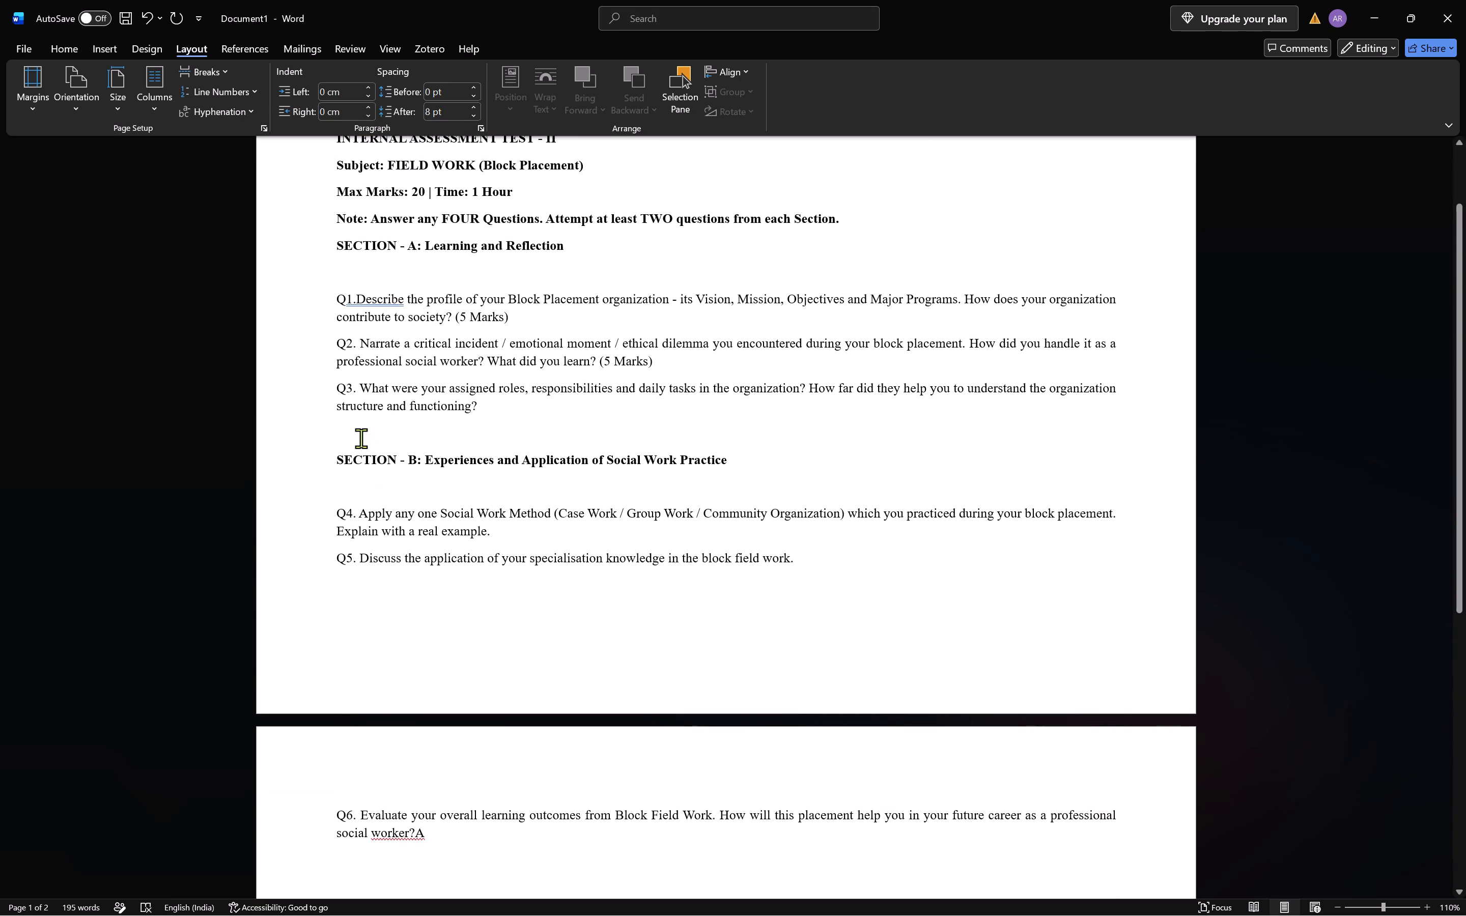
# Delete the empty lines above the SECTION - B heading, above Q4, and between Q5 and Q6.
pyautogui.click(361, 438)
pyautogui.press('BackSpace')
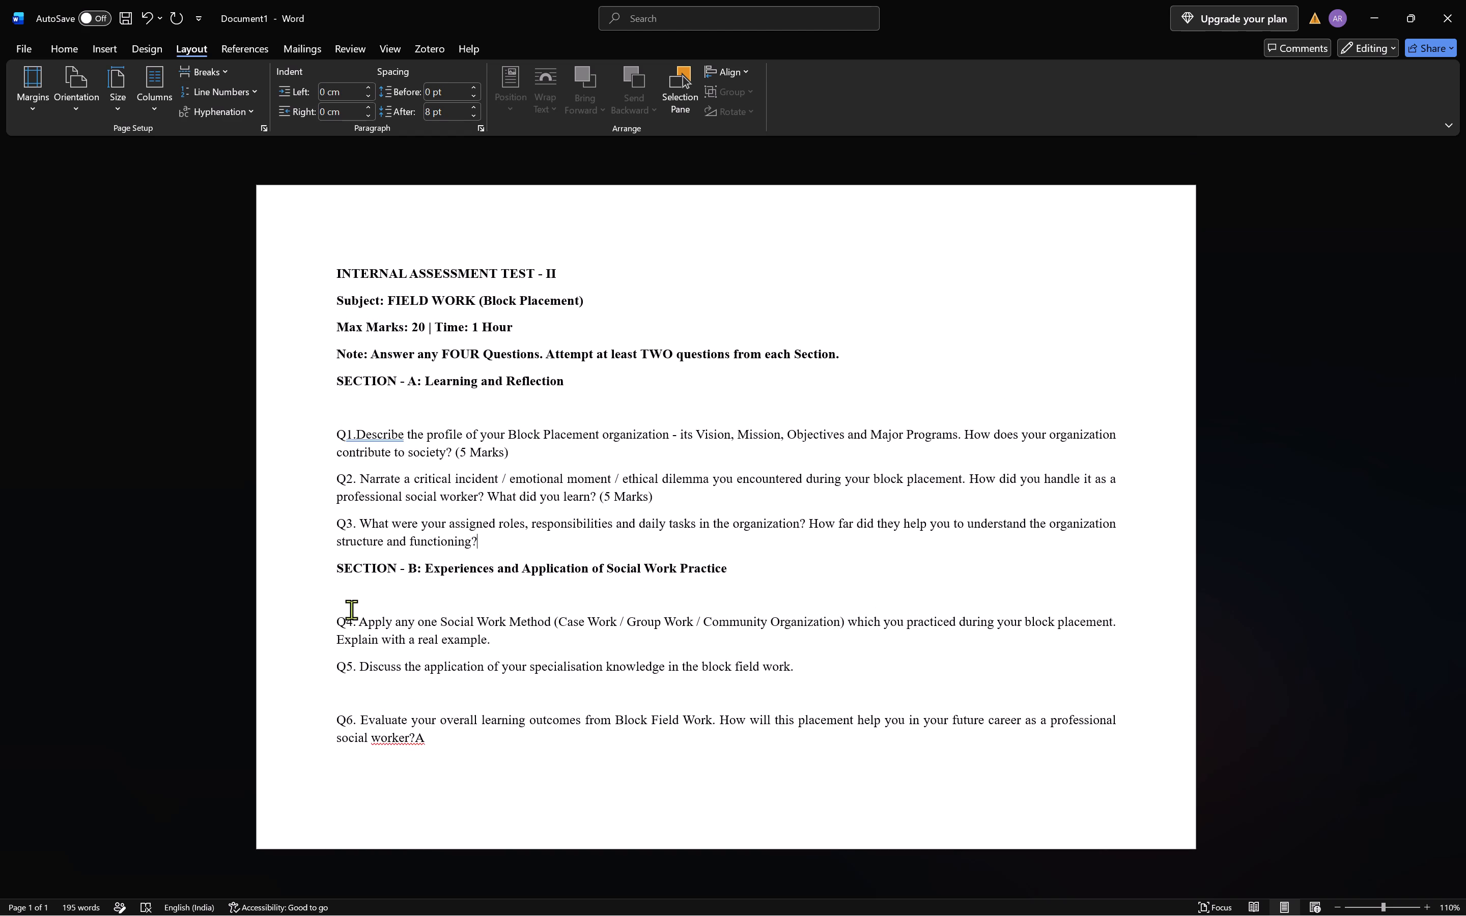
pyautogui.click(351, 610)
pyautogui.press('BackSpace')
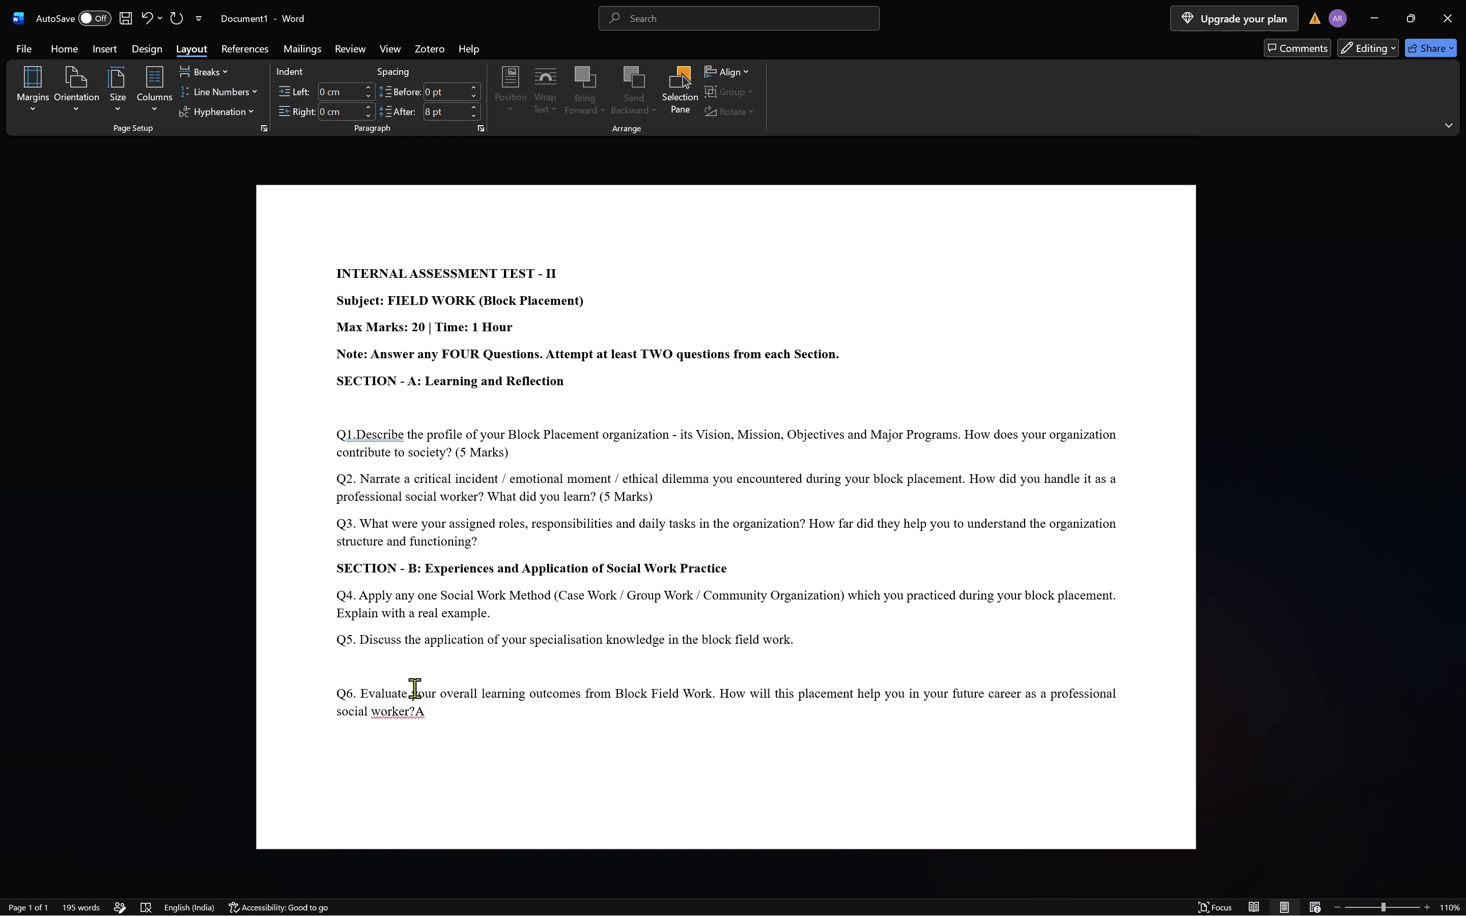
pyautogui.click(367, 682)
pyautogui.press('BackSpace')
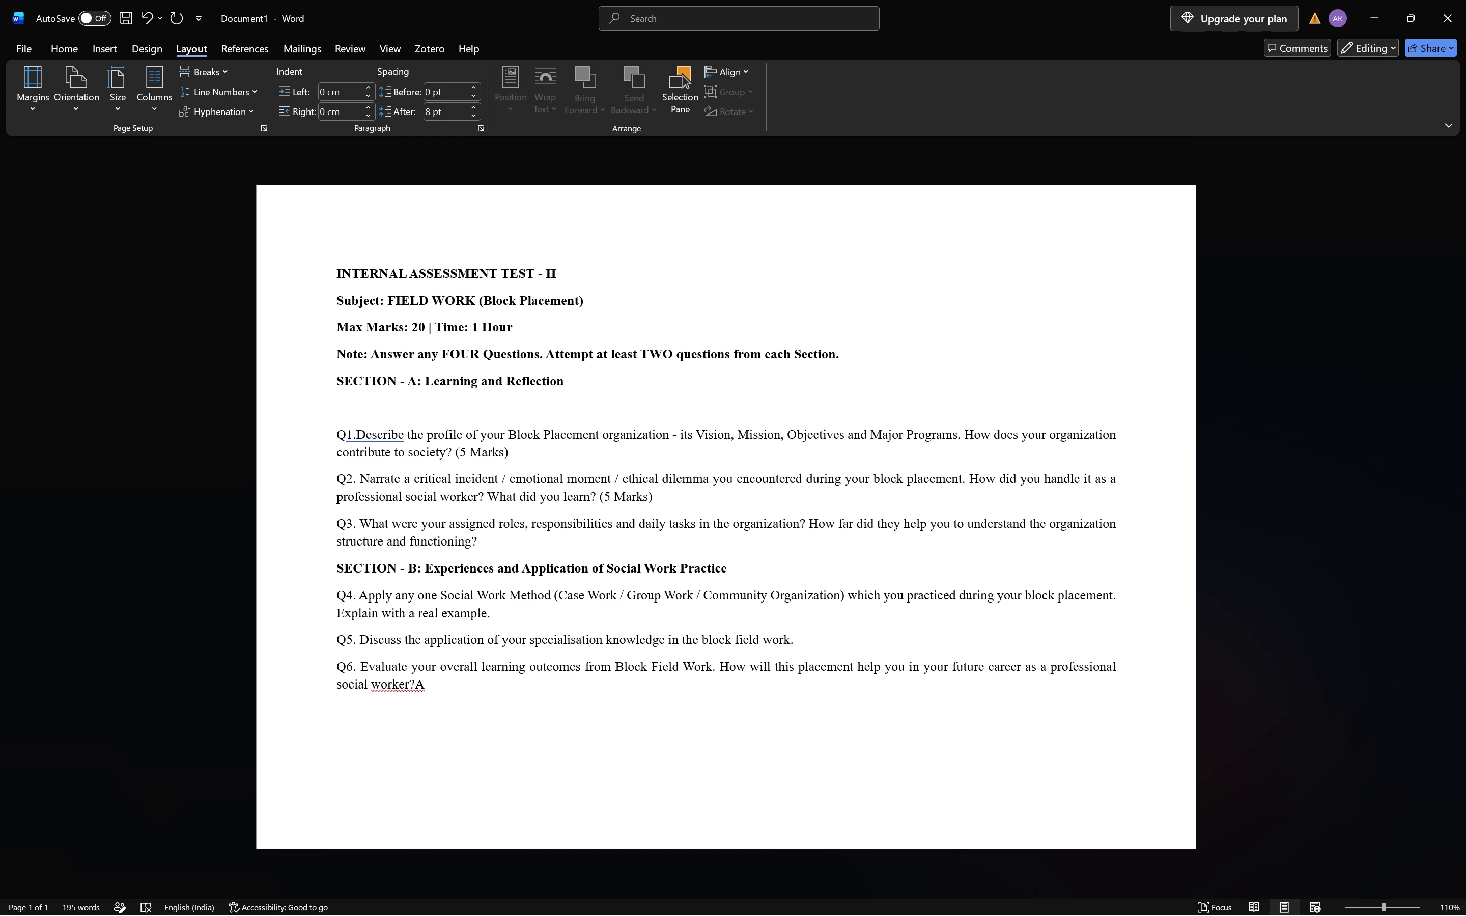
# Set line spacing to 1.0 for the lines from "INTERNAL ASSESSMENT TEST - II" through the SECTION - A heading.
pyautogui.moveTo(336, 278); pyautogui.dragTo(556, 385)
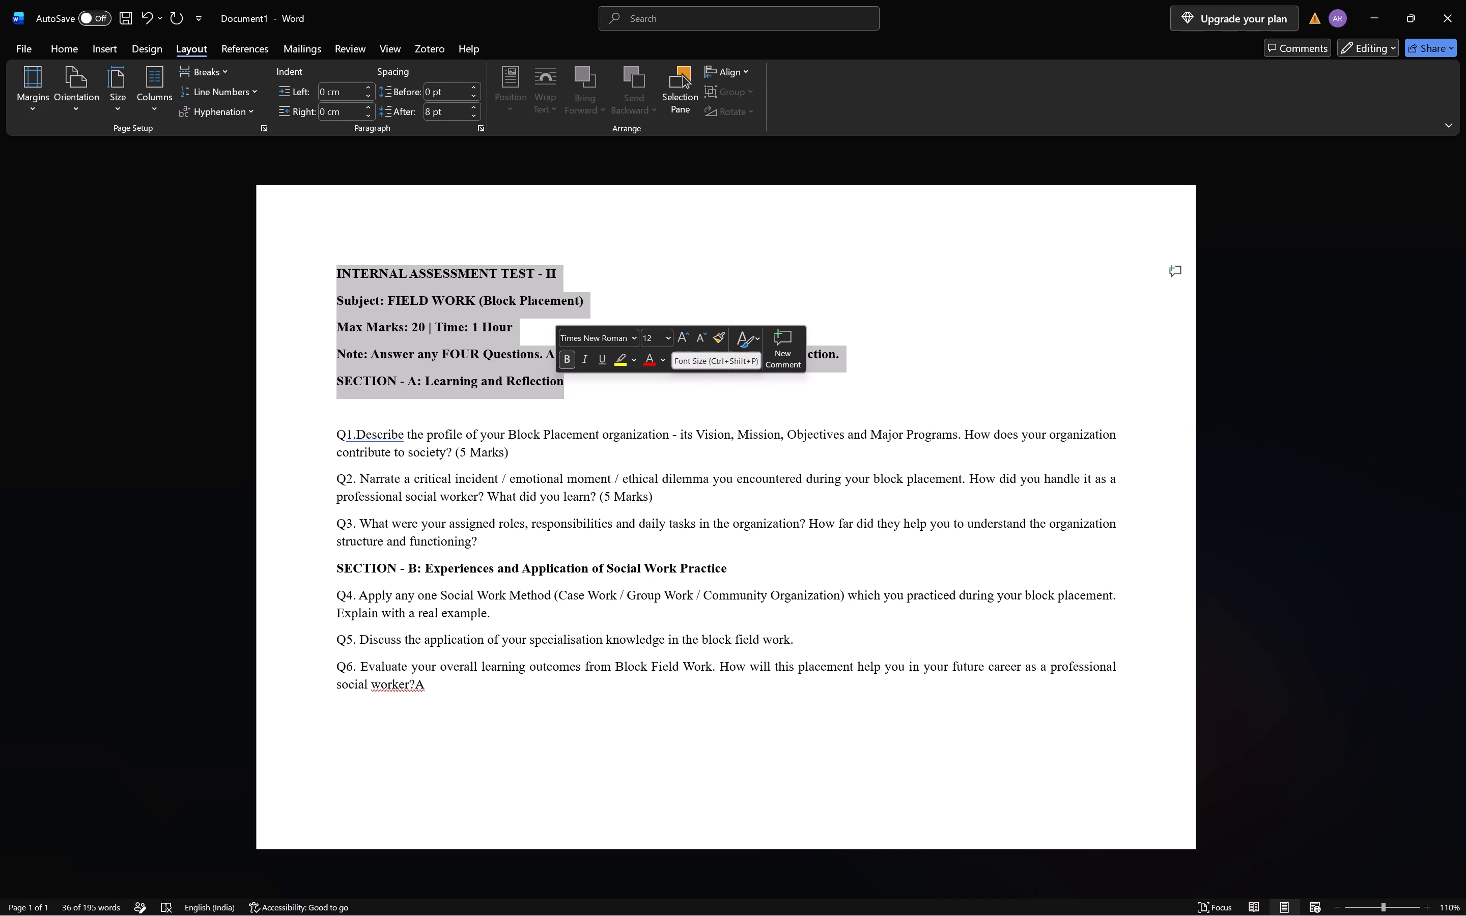
pyautogui.click(65, 44)
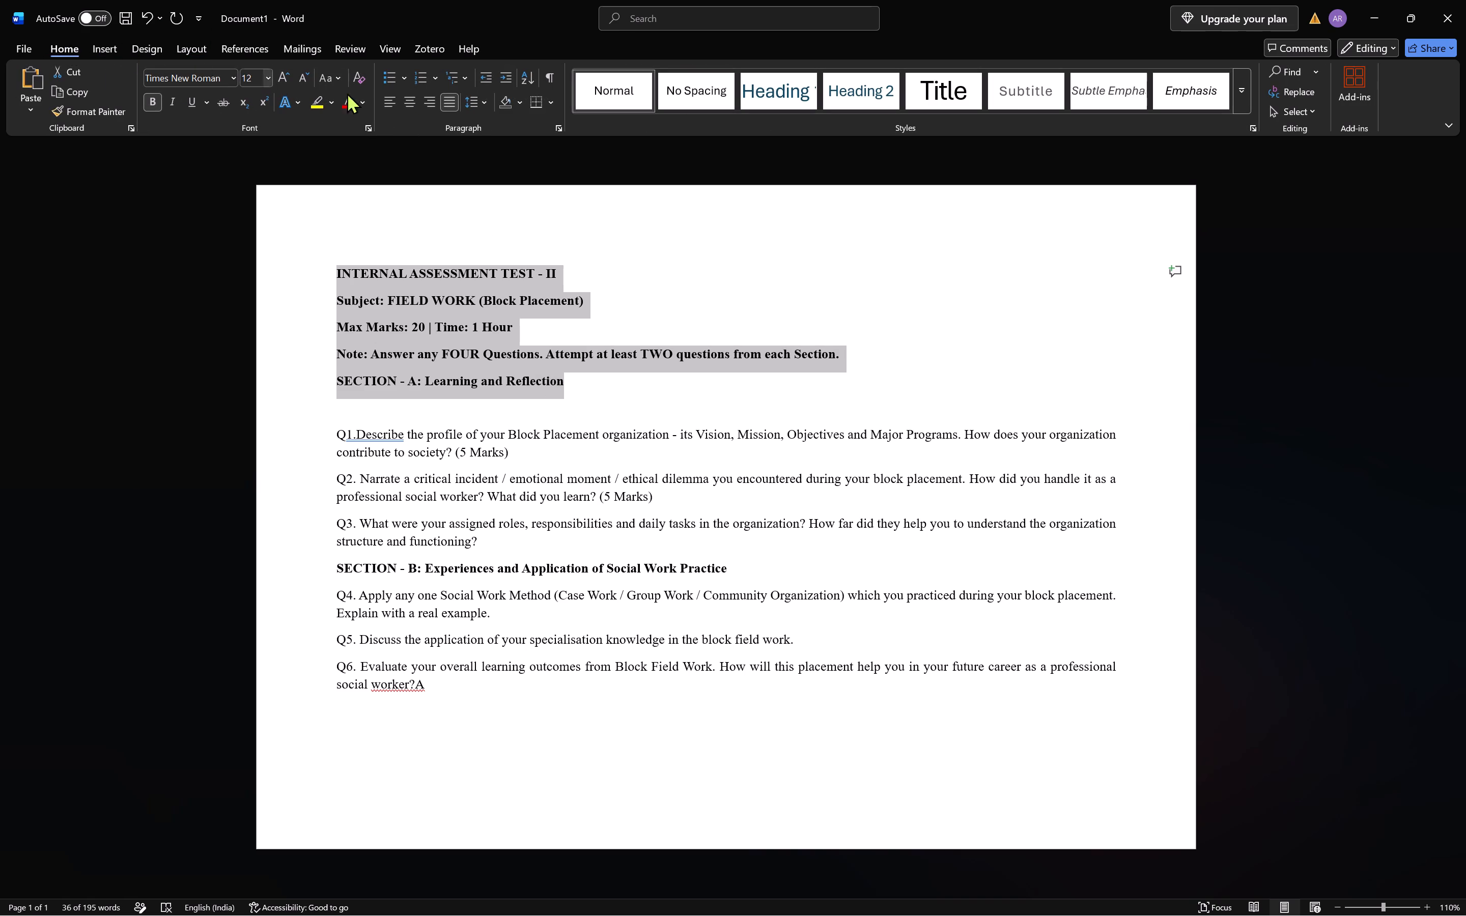
pyautogui.click(472, 95)
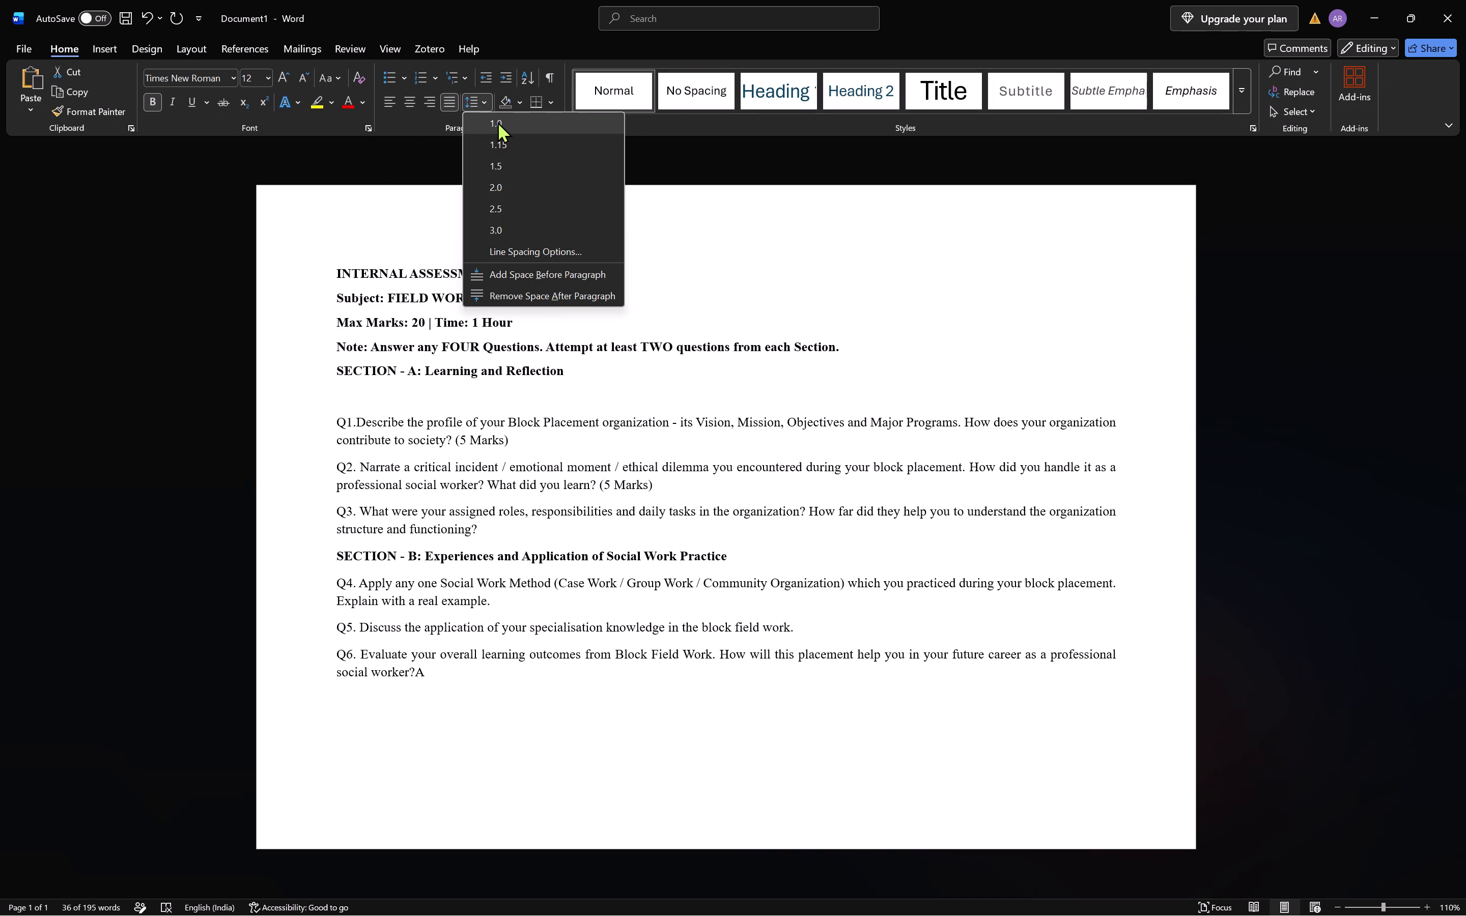
pyautogui.click(497, 122)
pyautogui.click(539, 723)
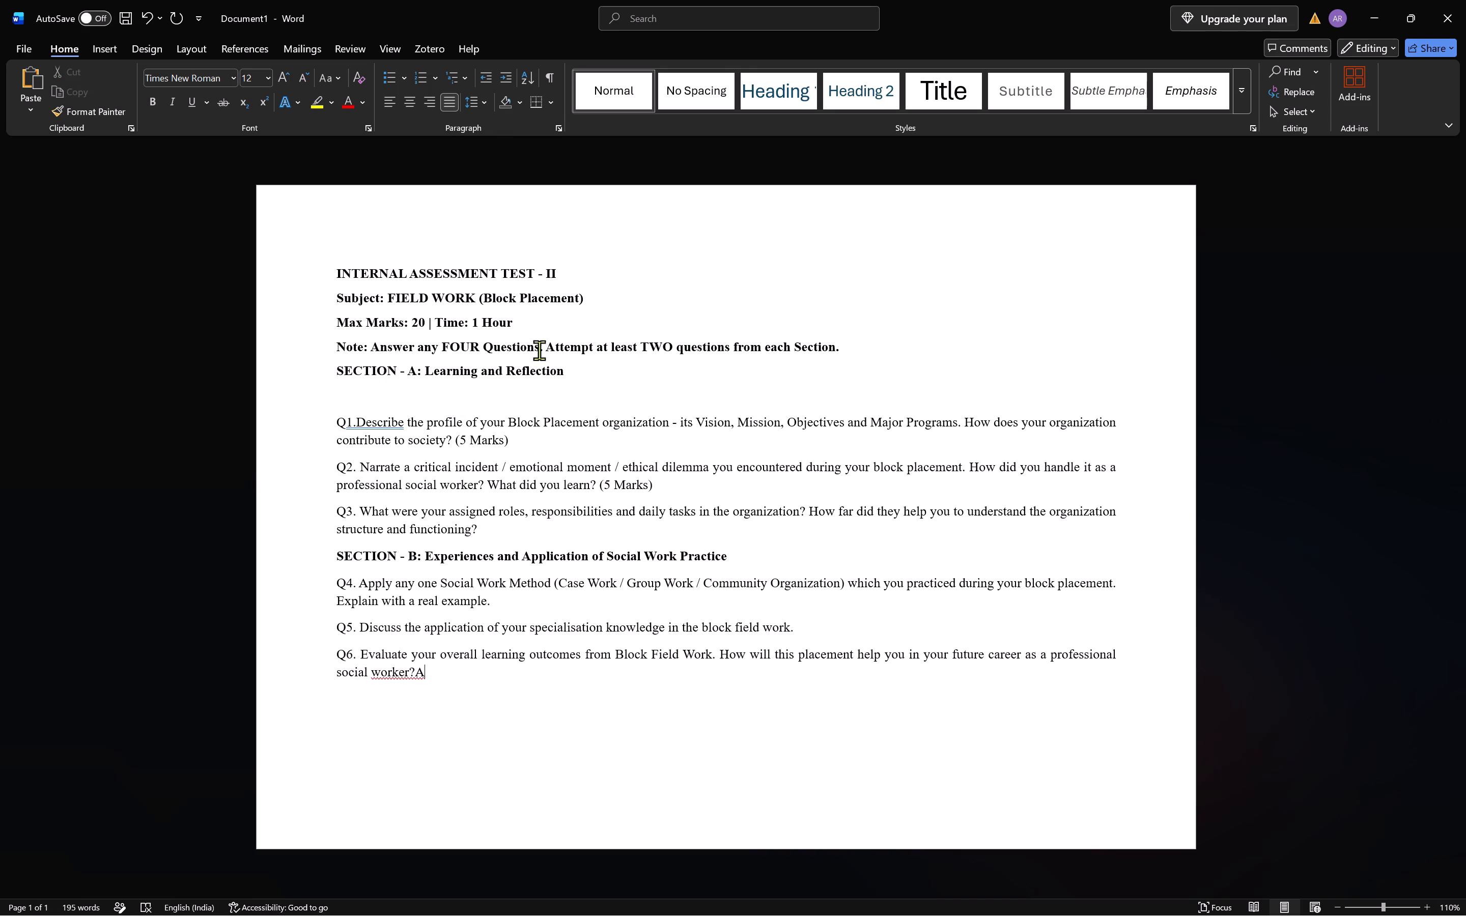
# Insert an empty line after the "Max Marks: 20 | Time: 1 Hour" line and another after the SECTION - B heading.
pyautogui.click(544, 331)
pyautogui.press('Return')
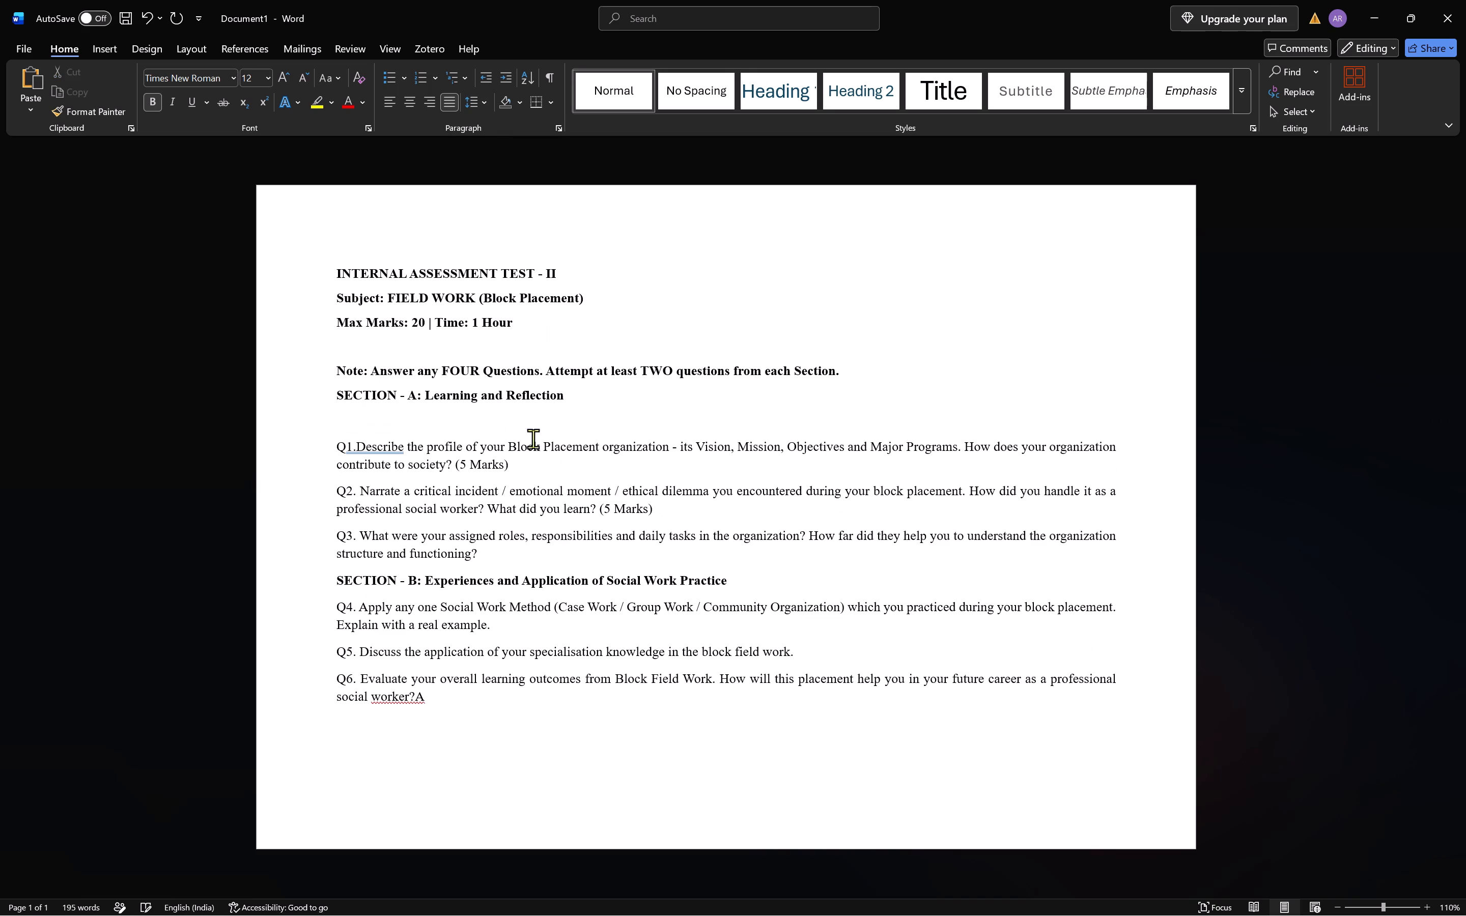
pyautogui.click(759, 583)
pyautogui.press('Return')
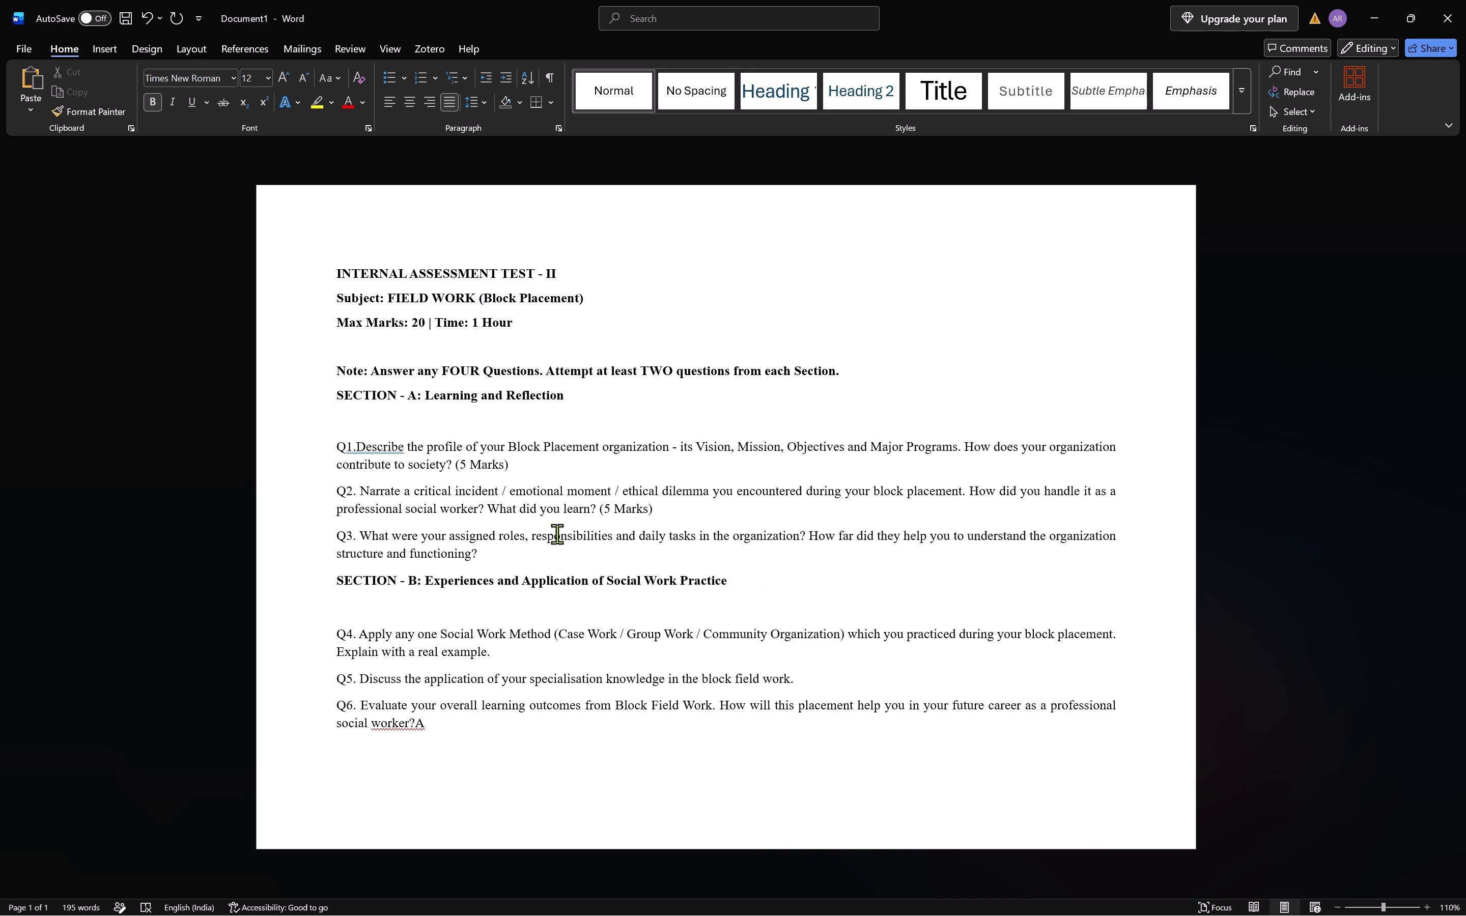
pyautogui.click(646, 772)
# Bold the question labels "Q4.", "Q5." and "Q6." in Section B.
pyautogui.moveTo(334, 631); pyautogui.dragTo(344, 635)
pyautogui.moveTo(344, 635); pyautogui.dragTo(355, 635)
pyautogui.hotkey('ctrl', 'b')
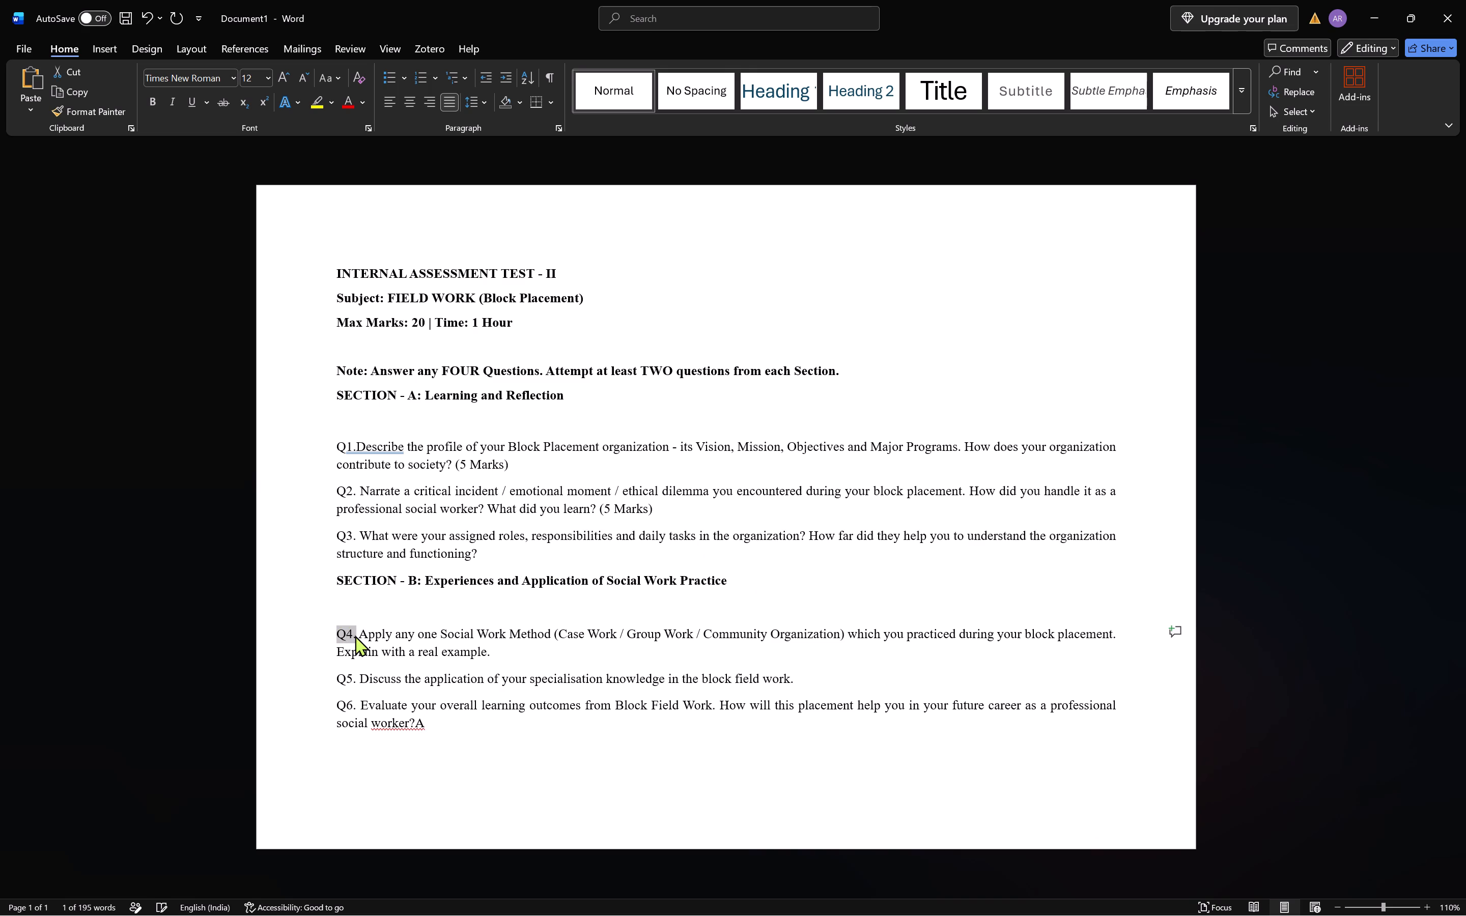
pyautogui.moveTo(335, 679); pyautogui.dragTo(340, 679)
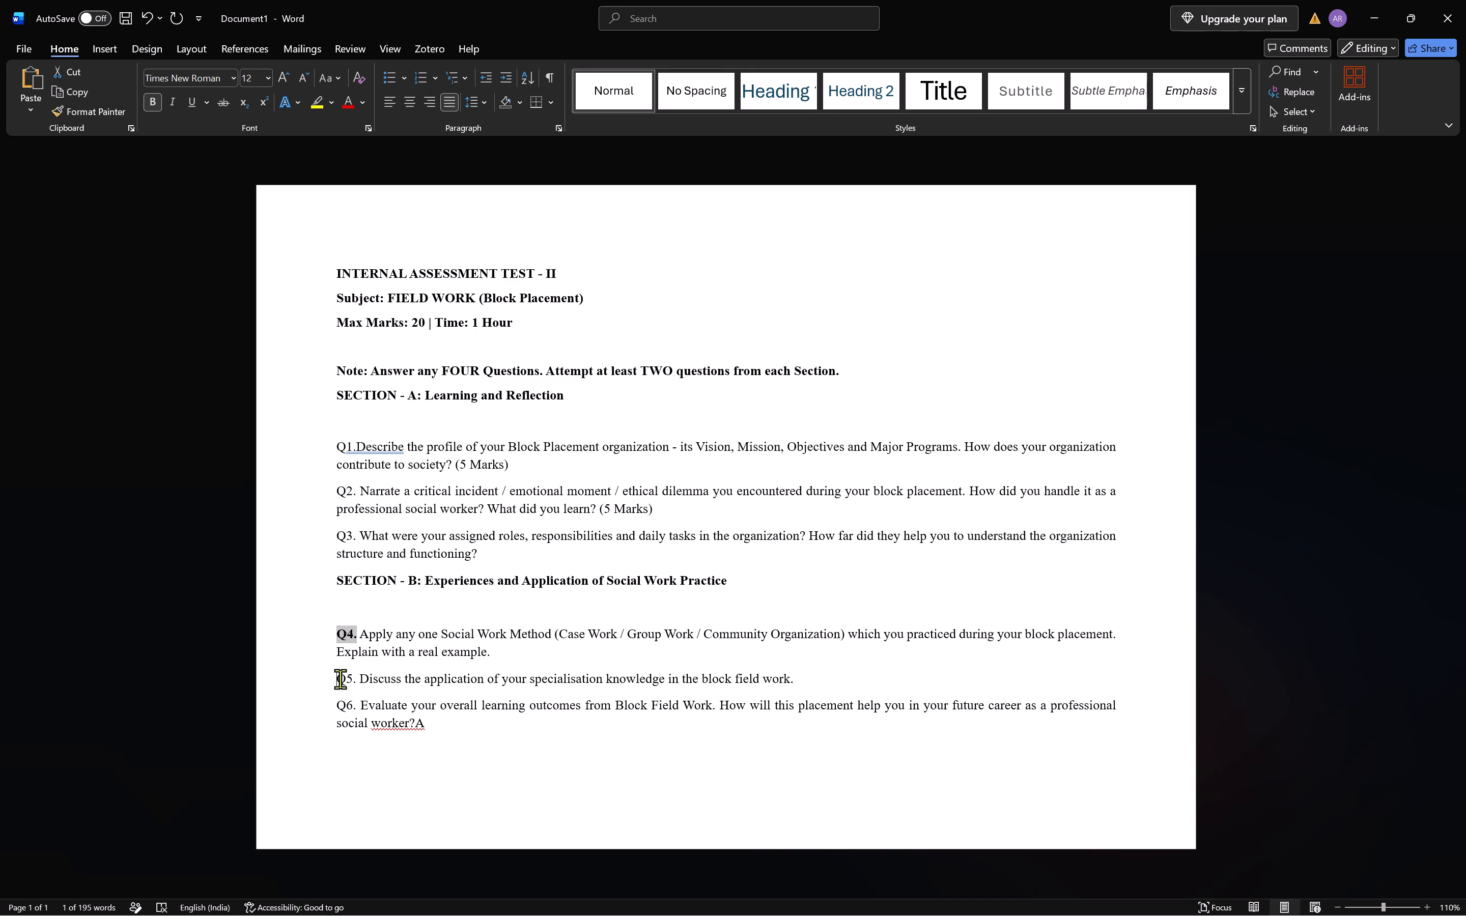
pyautogui.moveTo(340, 679); pyautogui.dragTo(358, 679)
pyautogui.hotkey('ctrl', 'b')
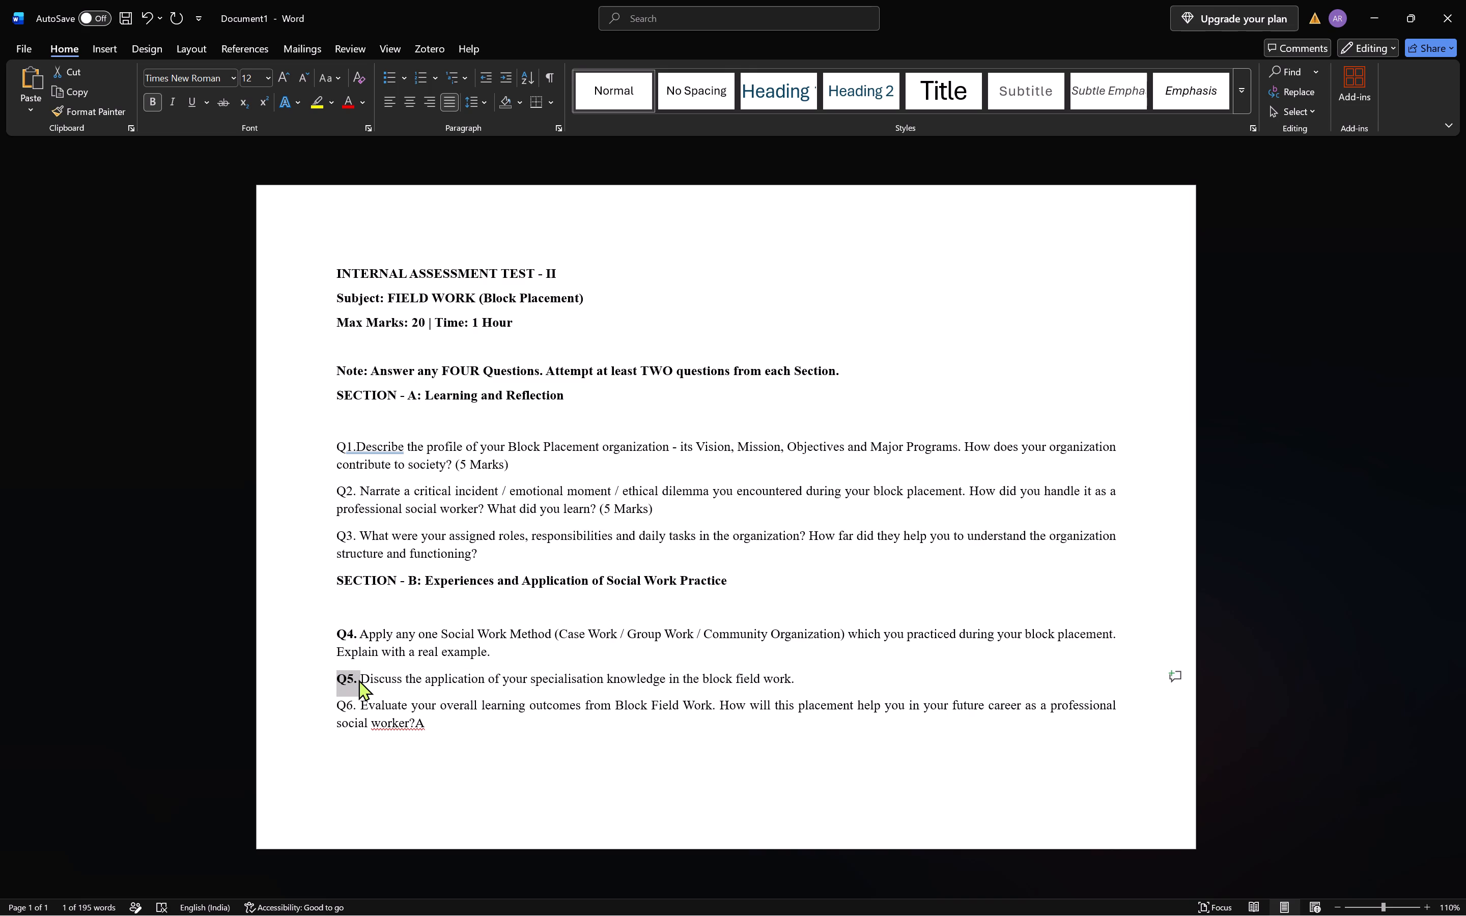
pyautogui.moveTo(335, 703); pyautogui.dragTo(357, 708)
pyautogui.hotkey('ctrl', 'b')
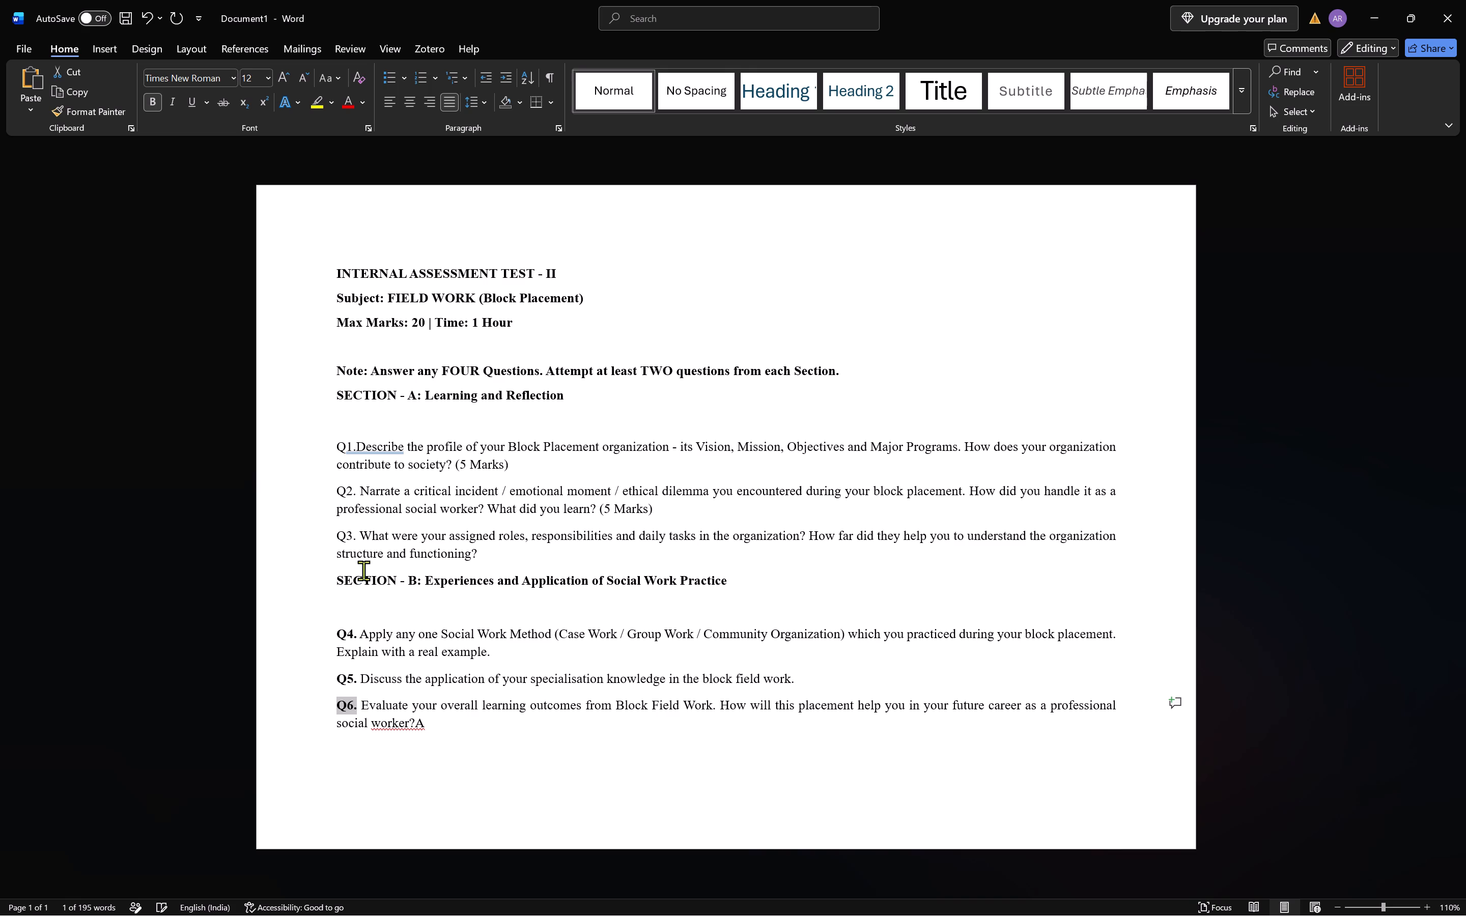
# Bold the question labels Q1, Q2 and Q3 in Section A.
pyautogui.moveTo(336, 444); pyautogui.dragTo(353, 445)
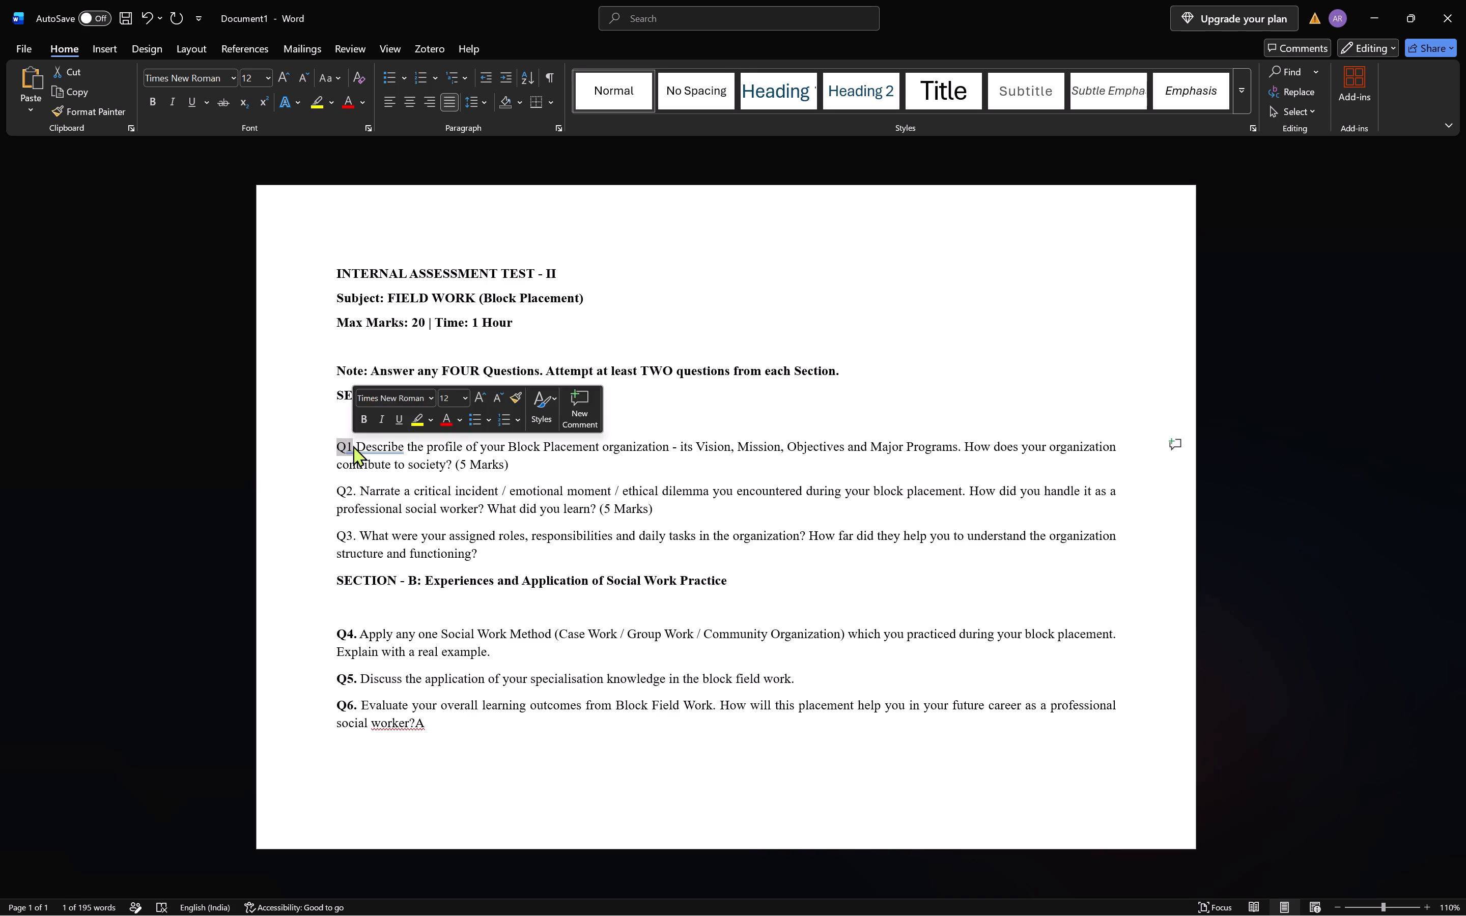
pyautogui.hotkey('ctrl', 'b')
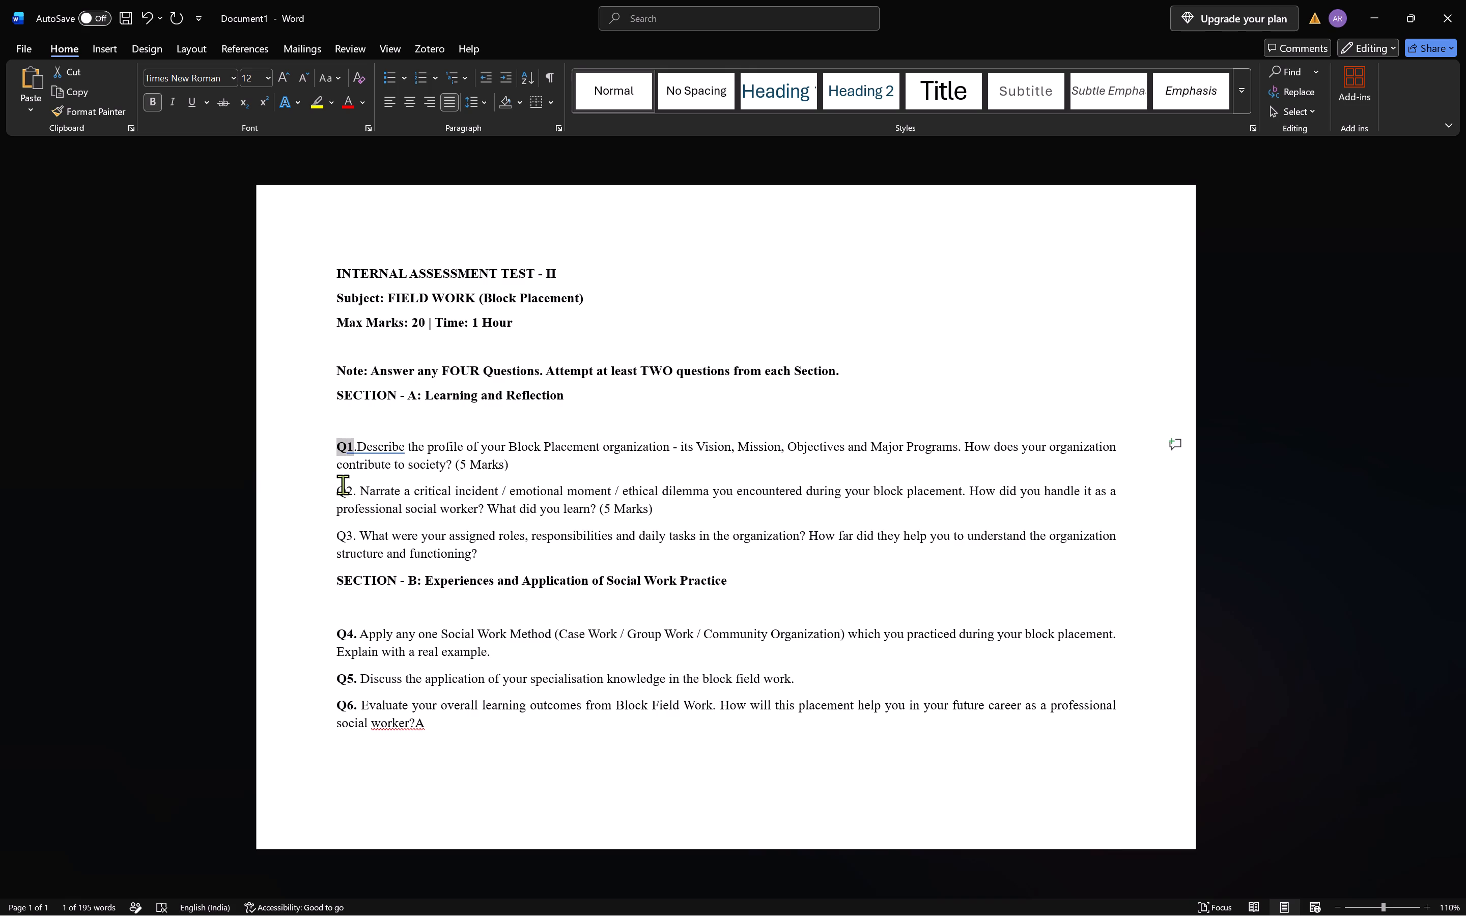
pyautogui.moveTo(339, 489); pyautogui.dragTo(355, 489)
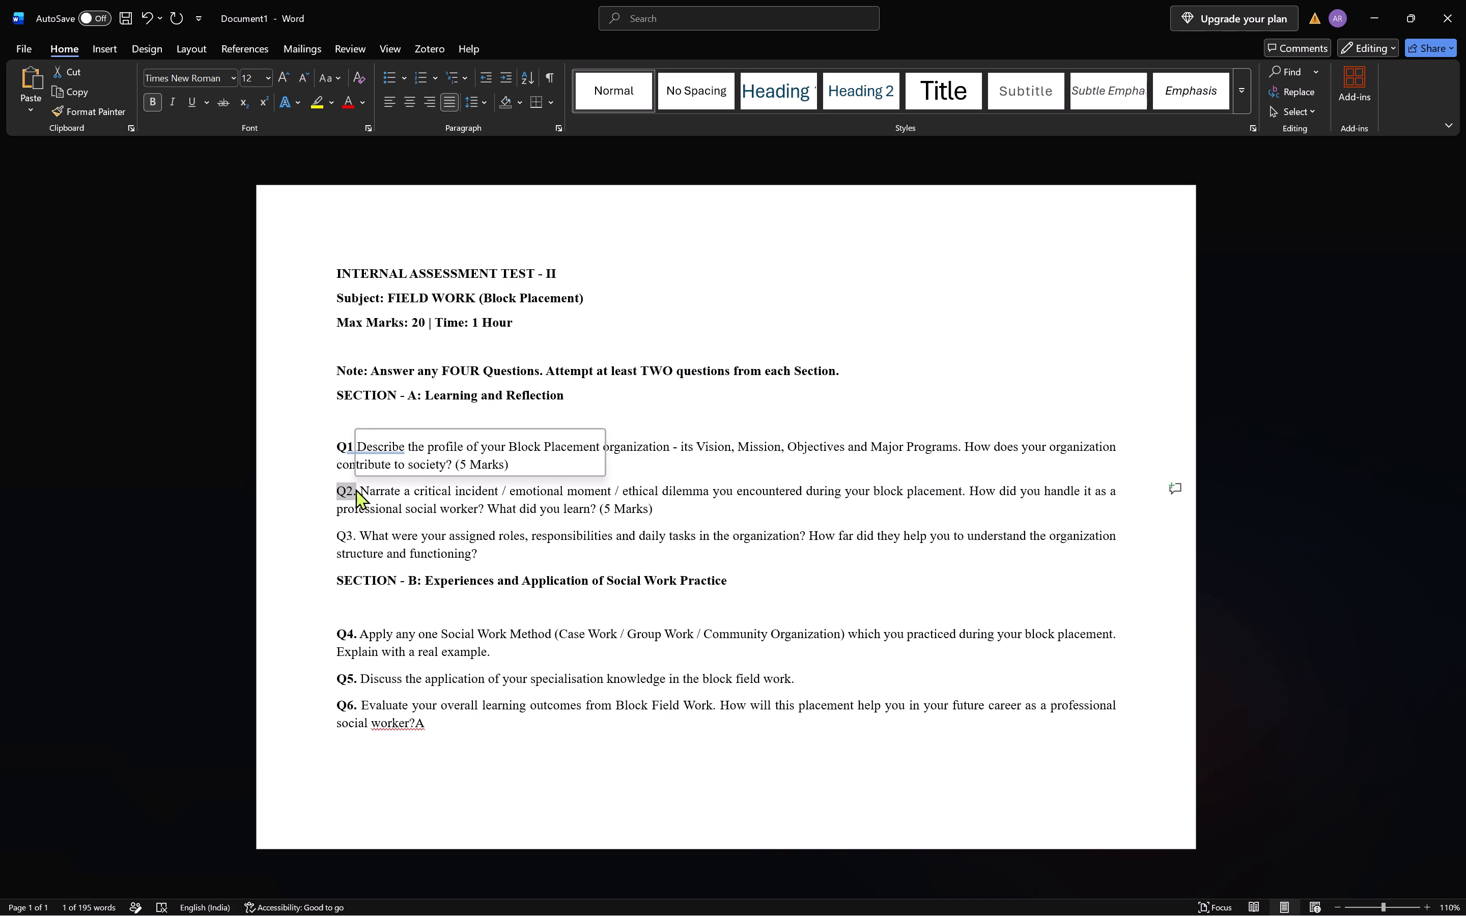
pyautogui.hotkey('ctrl', 'b')
pyautogui.moveTo(336, 540); pyautogui.dragTo(362, 539)
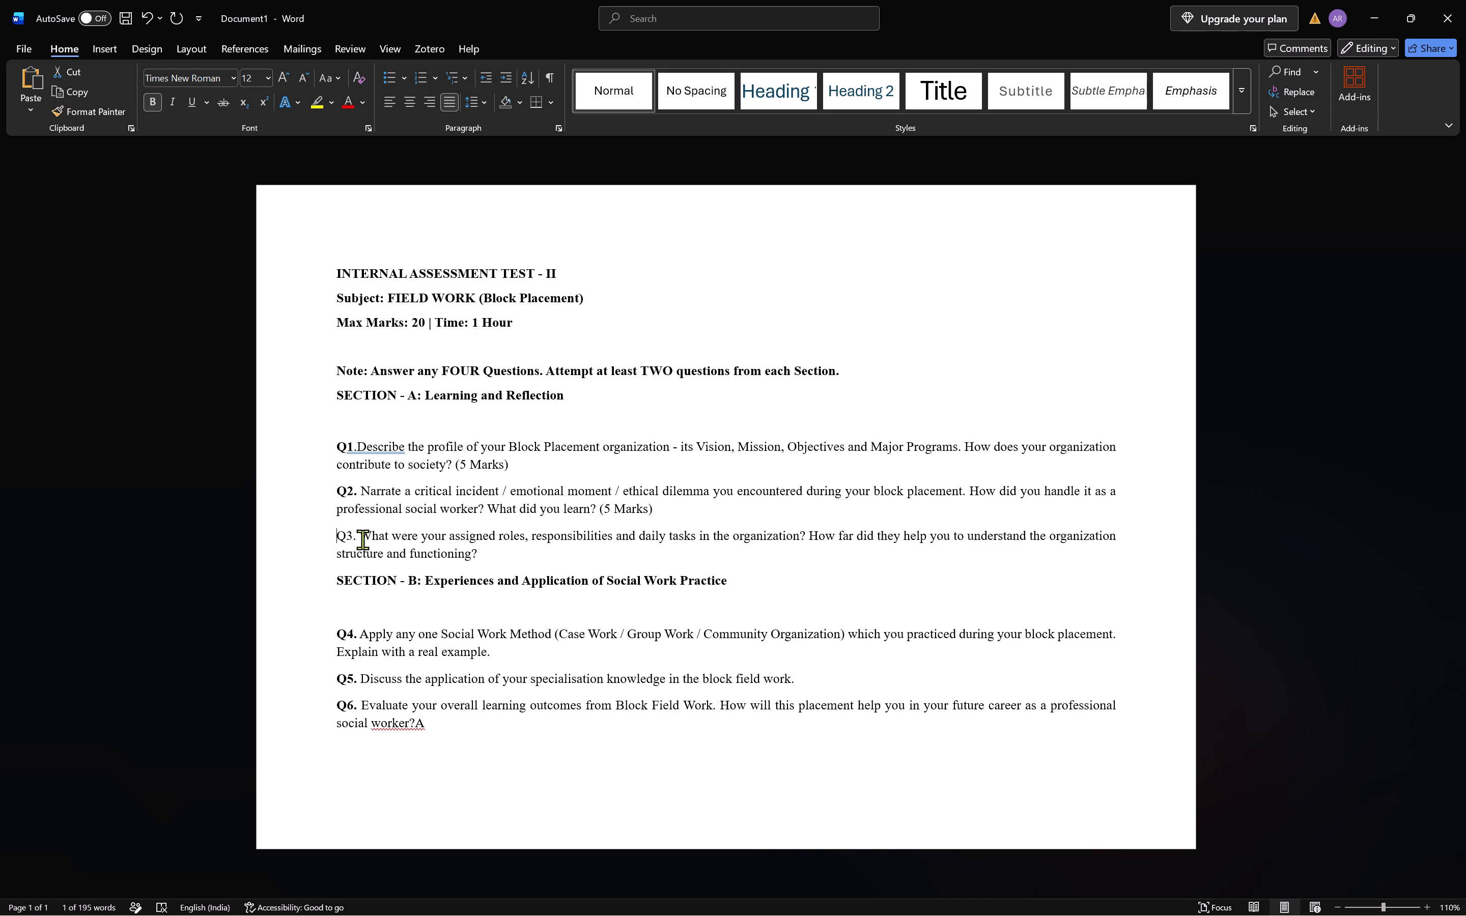
pyautogui.moveTo(362, 539); pyautogui.dragTo(355, 536)
pyautogui.hotkey('ctrl', 'b')
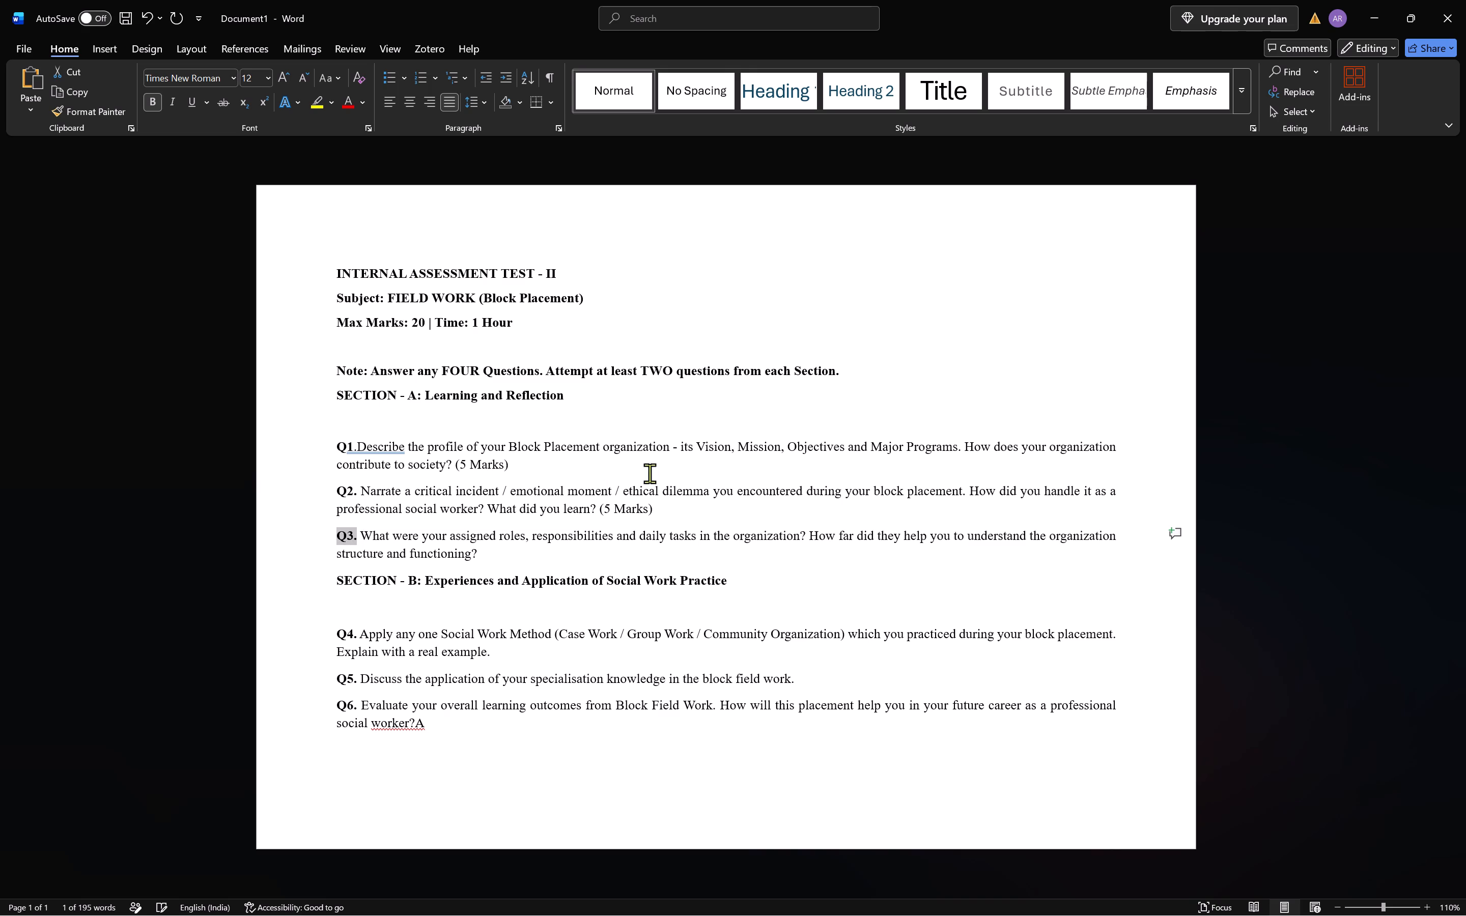
pyautogui.click(895, 363)
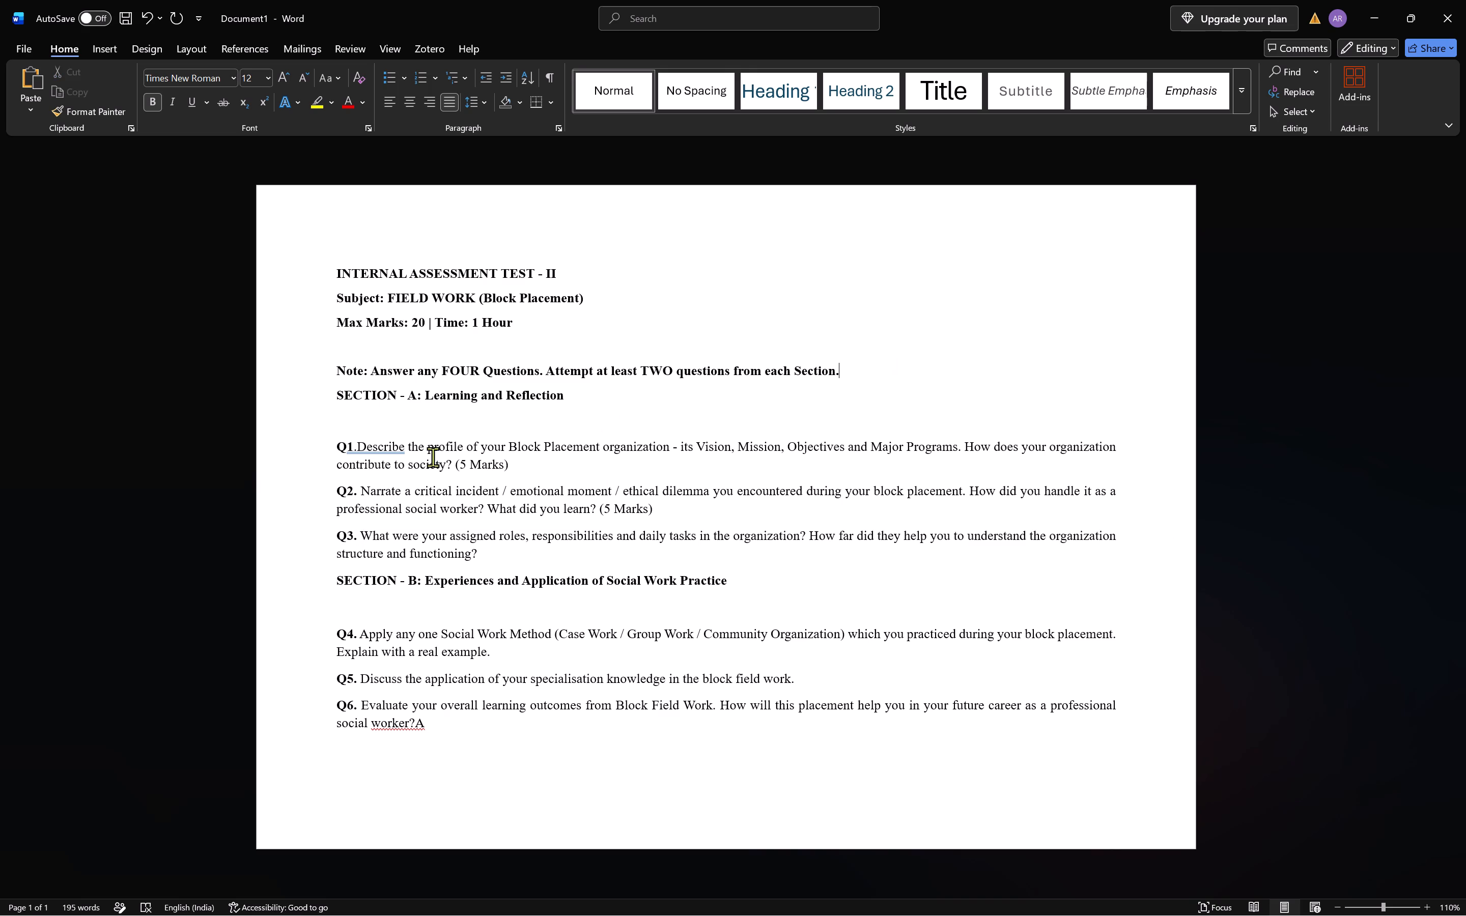
# Correct the flagged spacing error in Q1 so a space separates "Q1." from "Describe".
pyautogui.click(359, 450)
pyautogui.rightClick(388, 449)
pyautogui.click(359, 466)
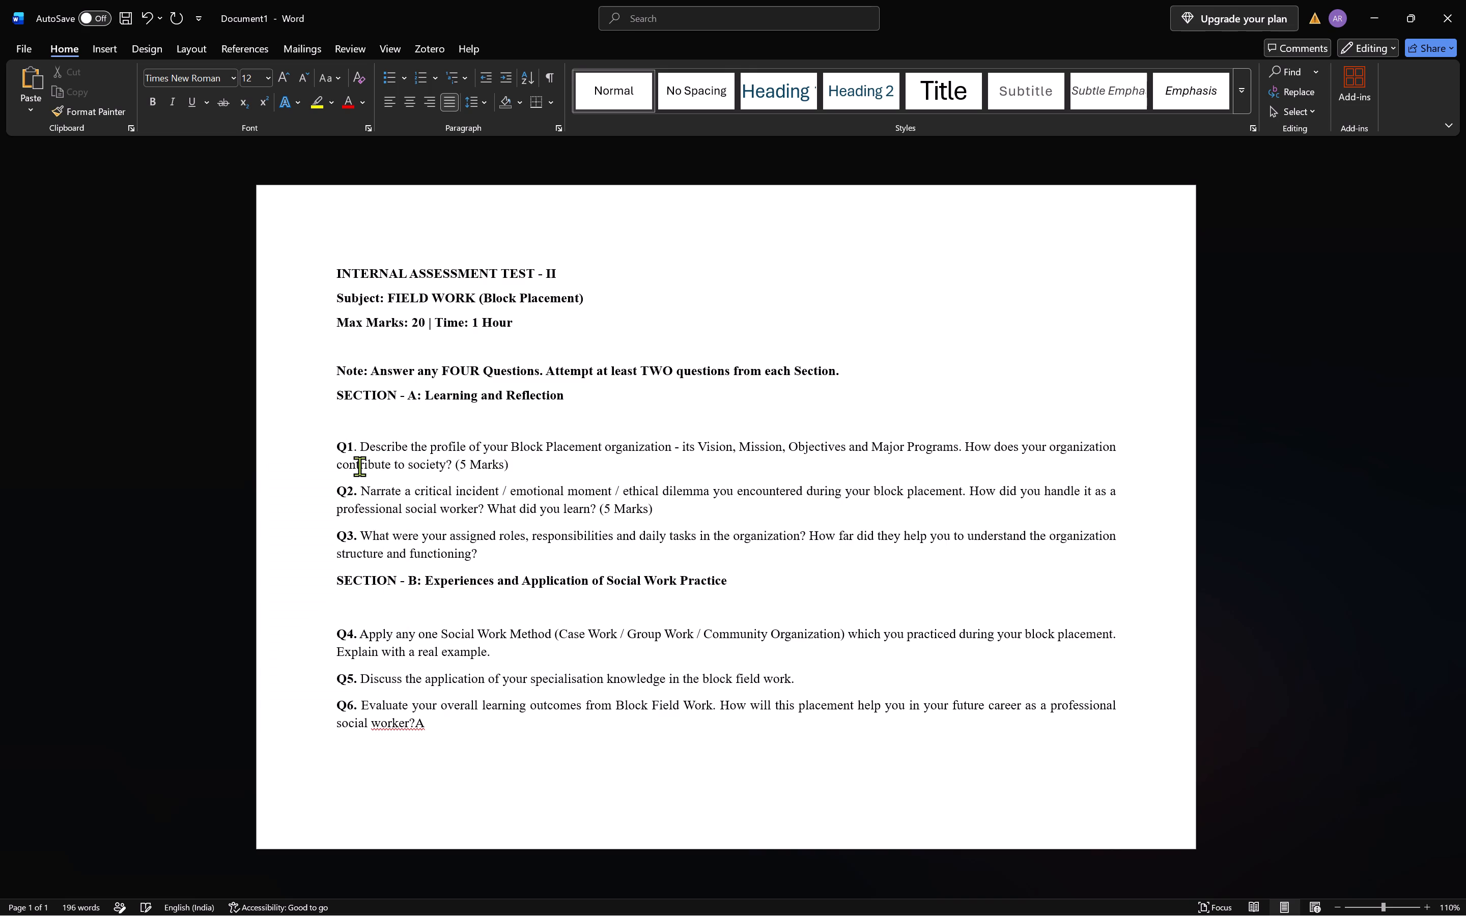
pyautogui.click(917, 348)
# Bold the "(5 Marks)" text at the end of Q1 and Q2.
pyautogui.moveTo(456, 466); pyautogui.dragTo(522, 463)
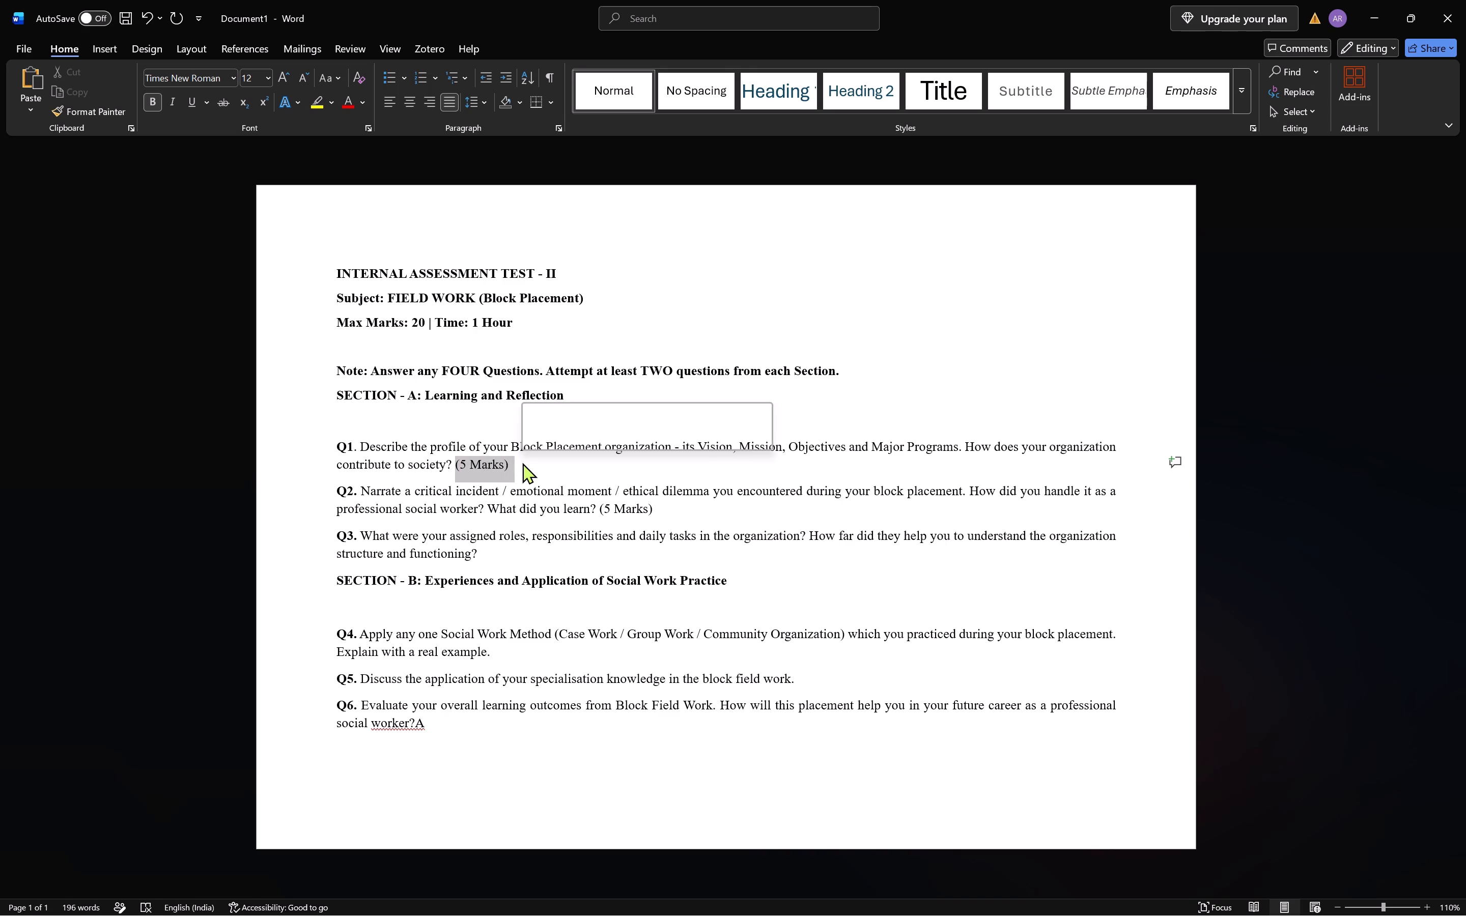
pyautogui.hotkey('ctrl', 'b')
pyautogui.moveTo(672, 513); pyautogui.dragTo(603, 511)
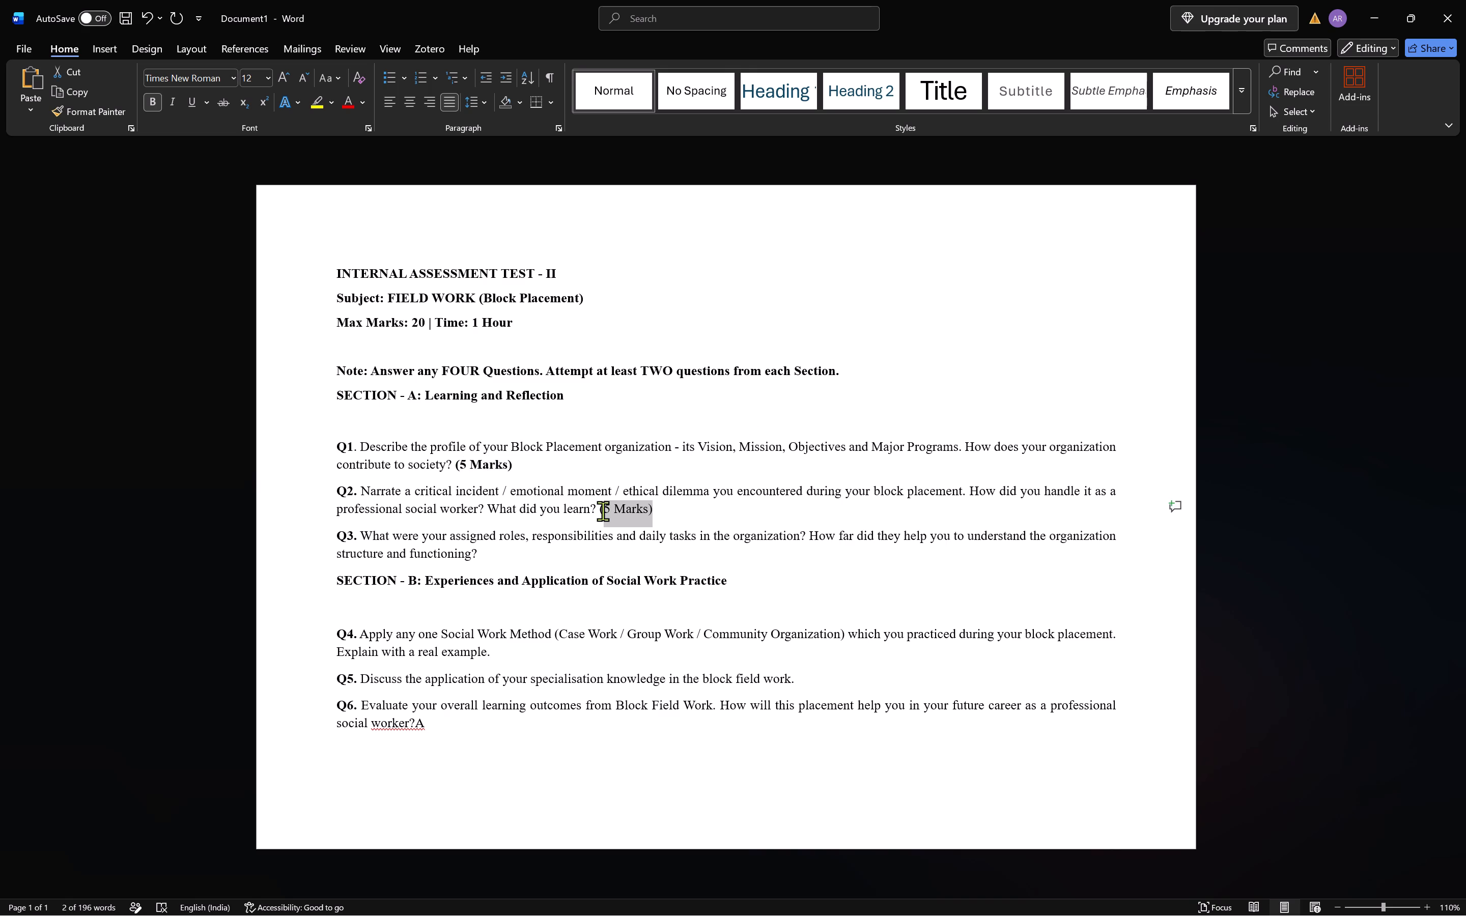
pyautogui.moveTo(603, 511); pyautogui.dragTo(602, 511)
pyautogui.hotkey('shift', 'Left')
pyautogui.hotkey('ctrl', 'b')
# Copy the bold "(5 Marks)" from Q2 to the end of Q3, preceded by a space.
pyautogui.hotkey('ctrl', 'c')
pyautogui.click(519, 558)
pyautogui.press('space')
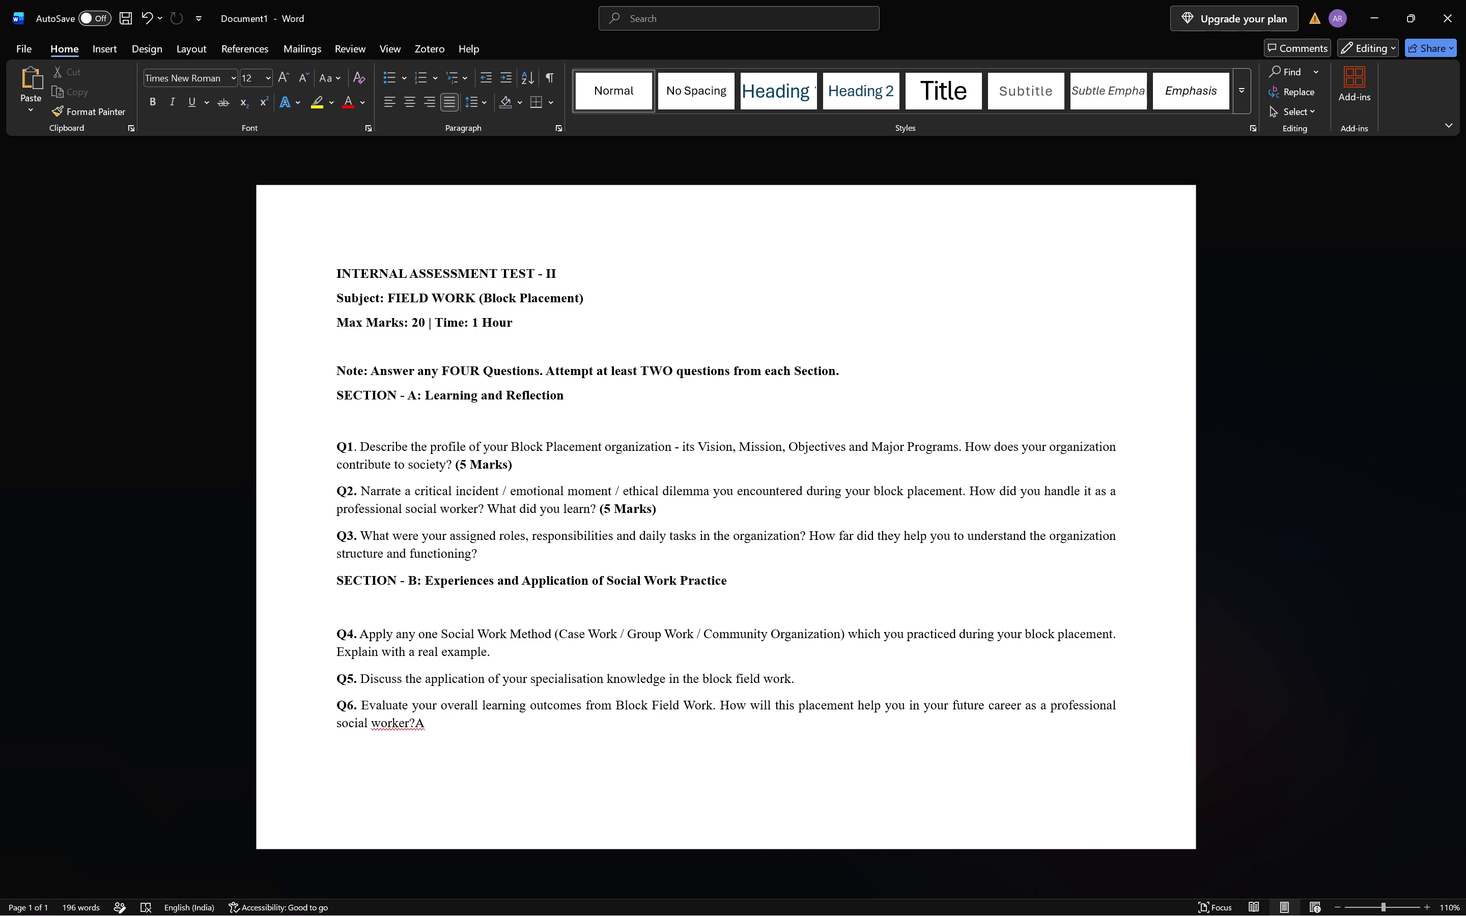
pyautogui.hotkey('ctrl', 'v')
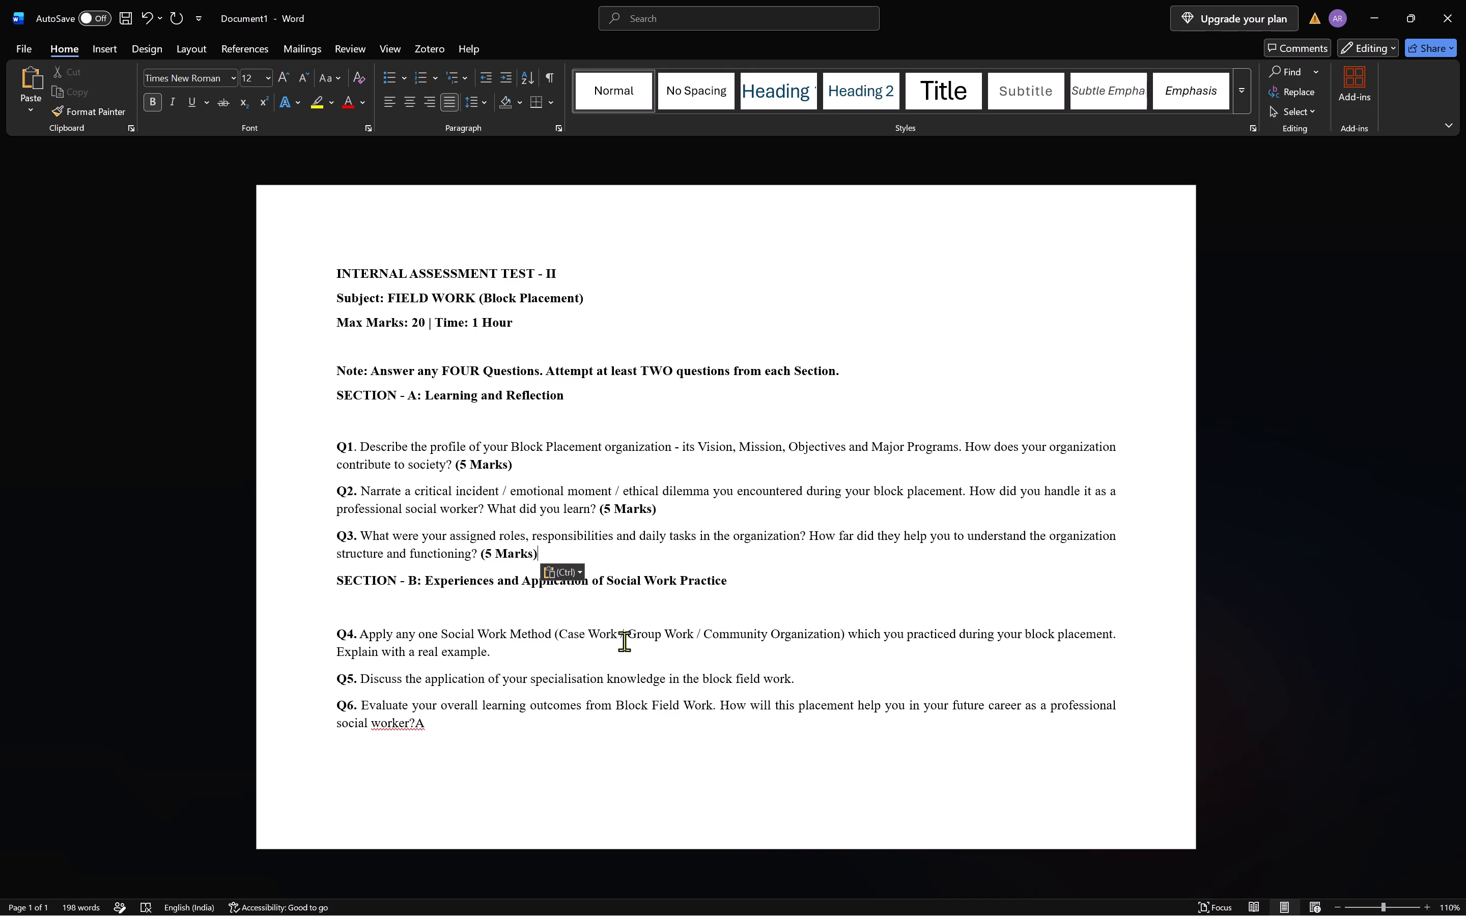
pyautogui.click(671, 769)
pyautogui.click(977, 403)
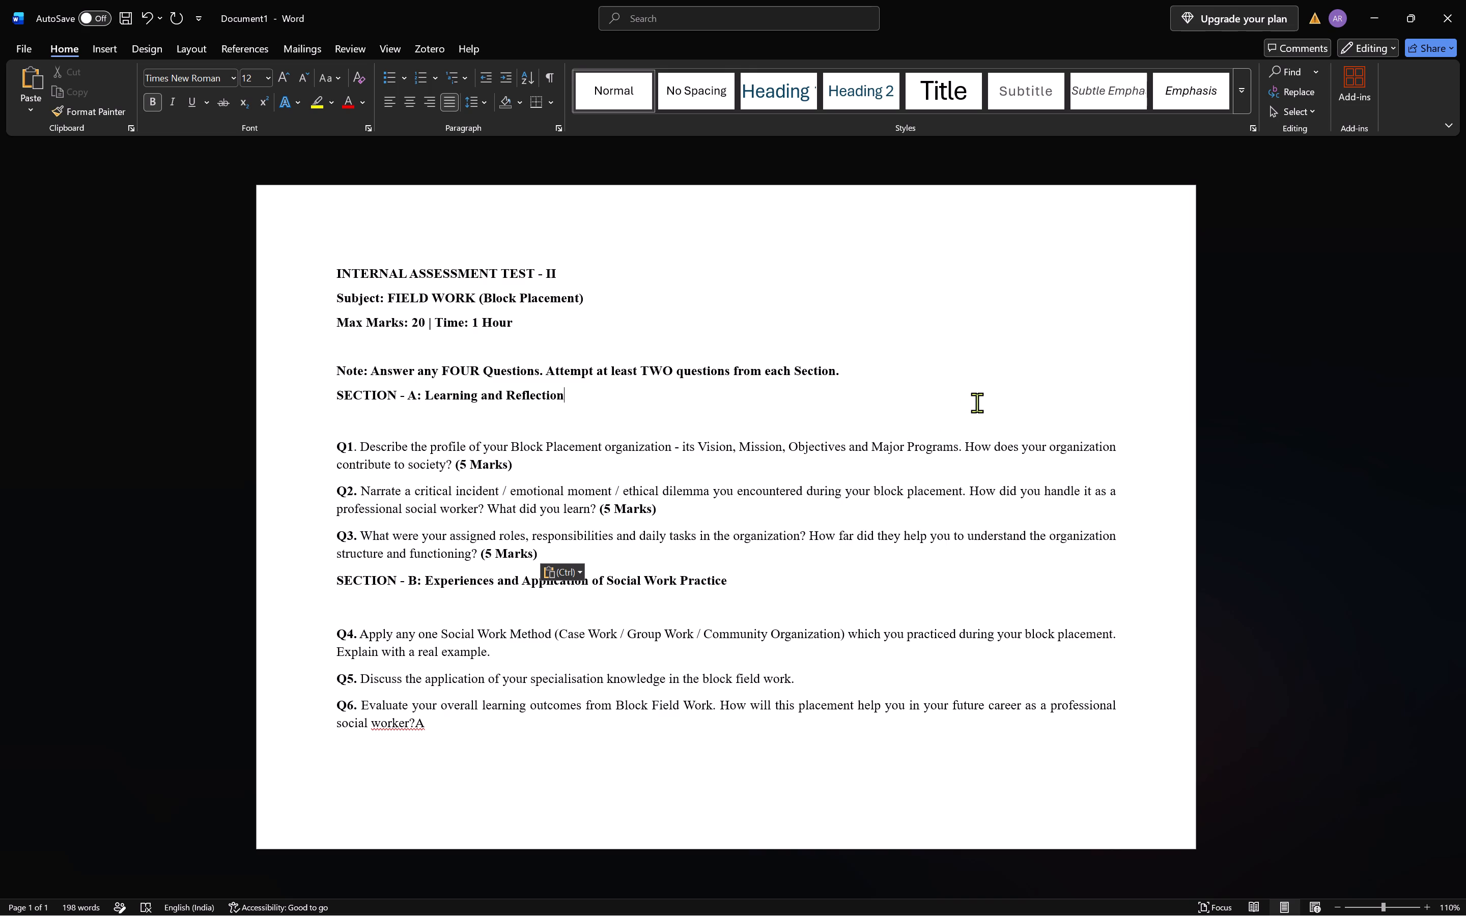
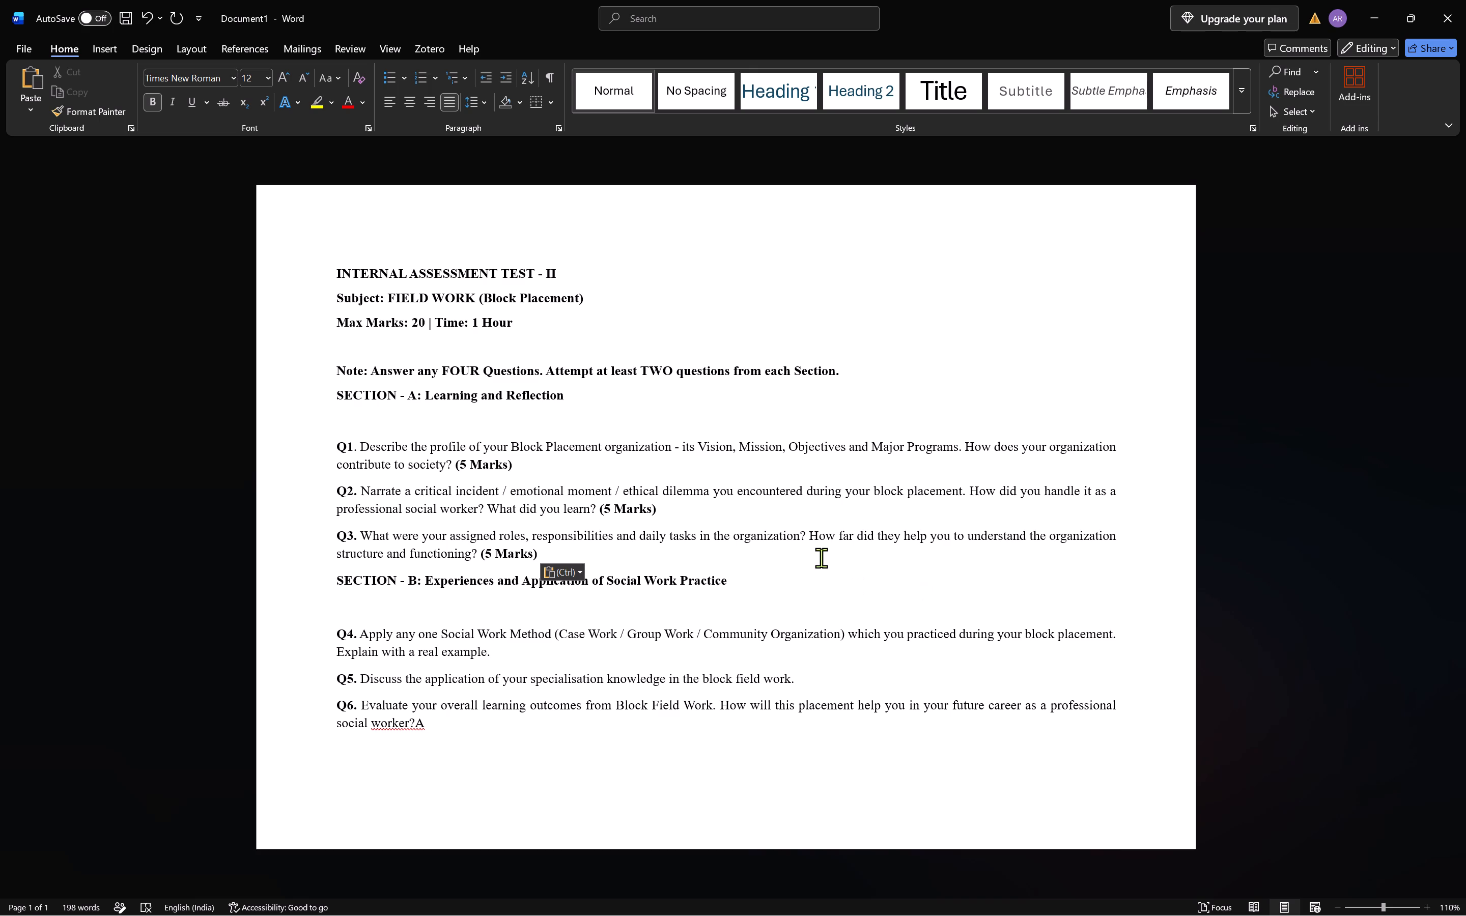
# Undo the last paste of "(5 Marks)" at the end of Q3.
pyautogui.hotkey('ctrl', 'c')
pyautogui.hotkey('ctrl', 'z')
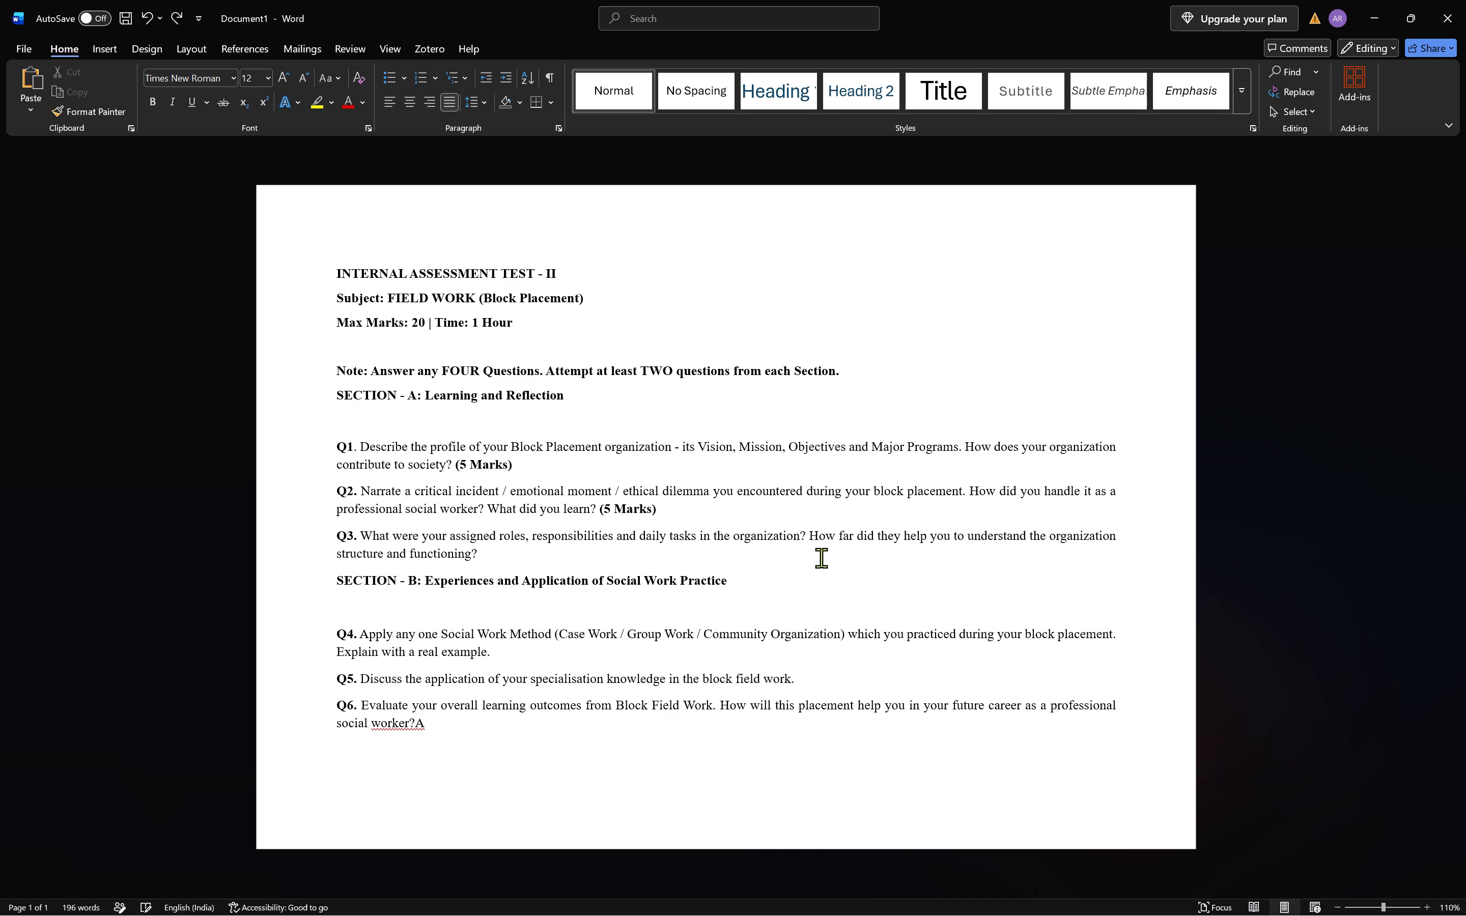
# Start saving the document and browse to the class folder inside the Abijith PG folder on New Volume (D:).
pyautogui.hotkey('ctrl', 's')
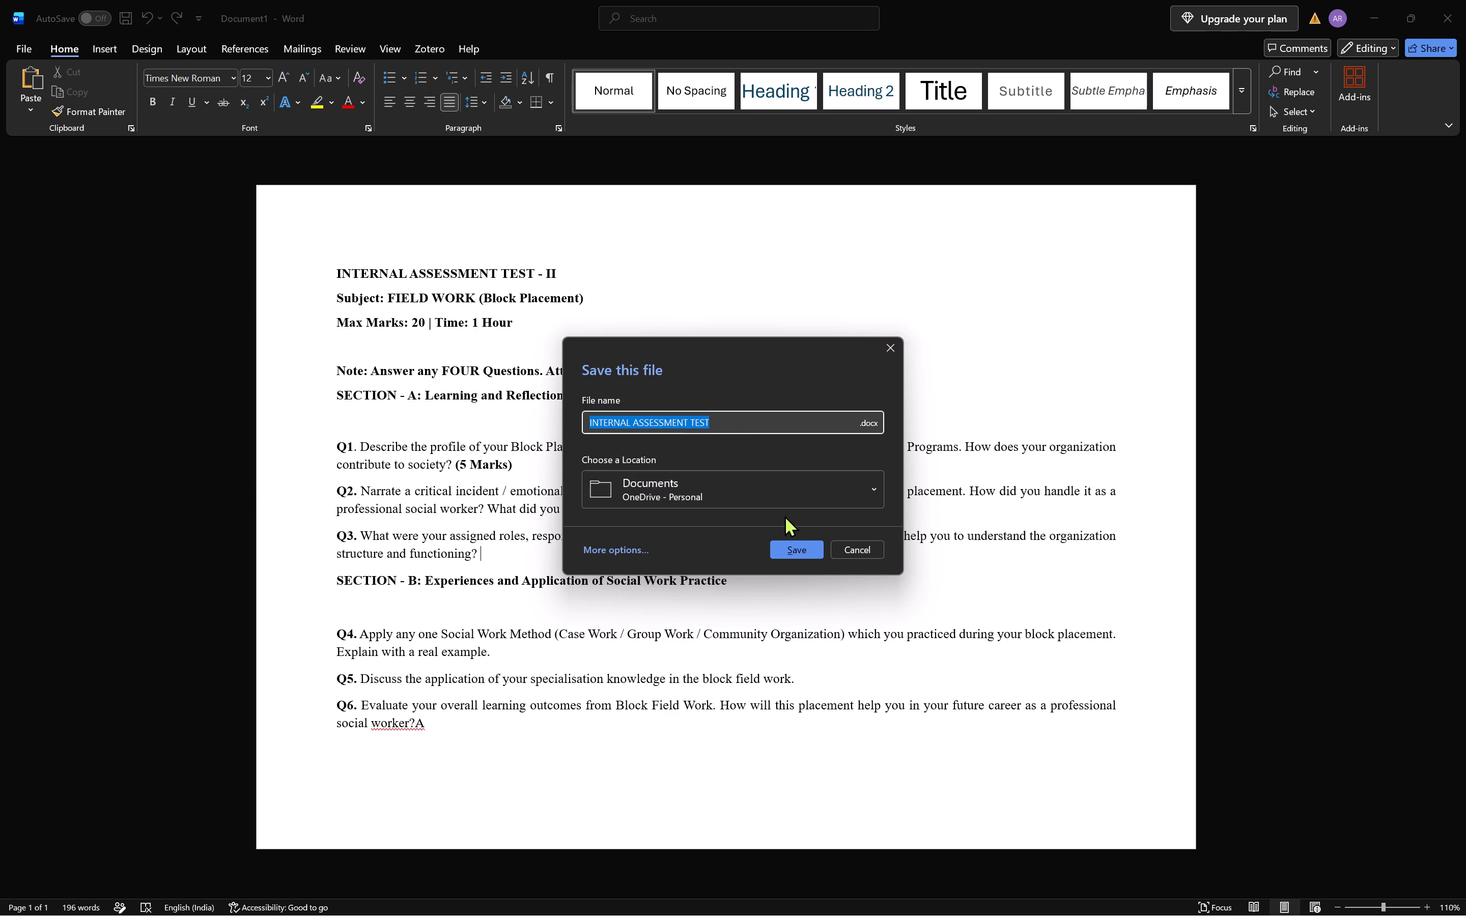
pyautogui.click(837, 476)
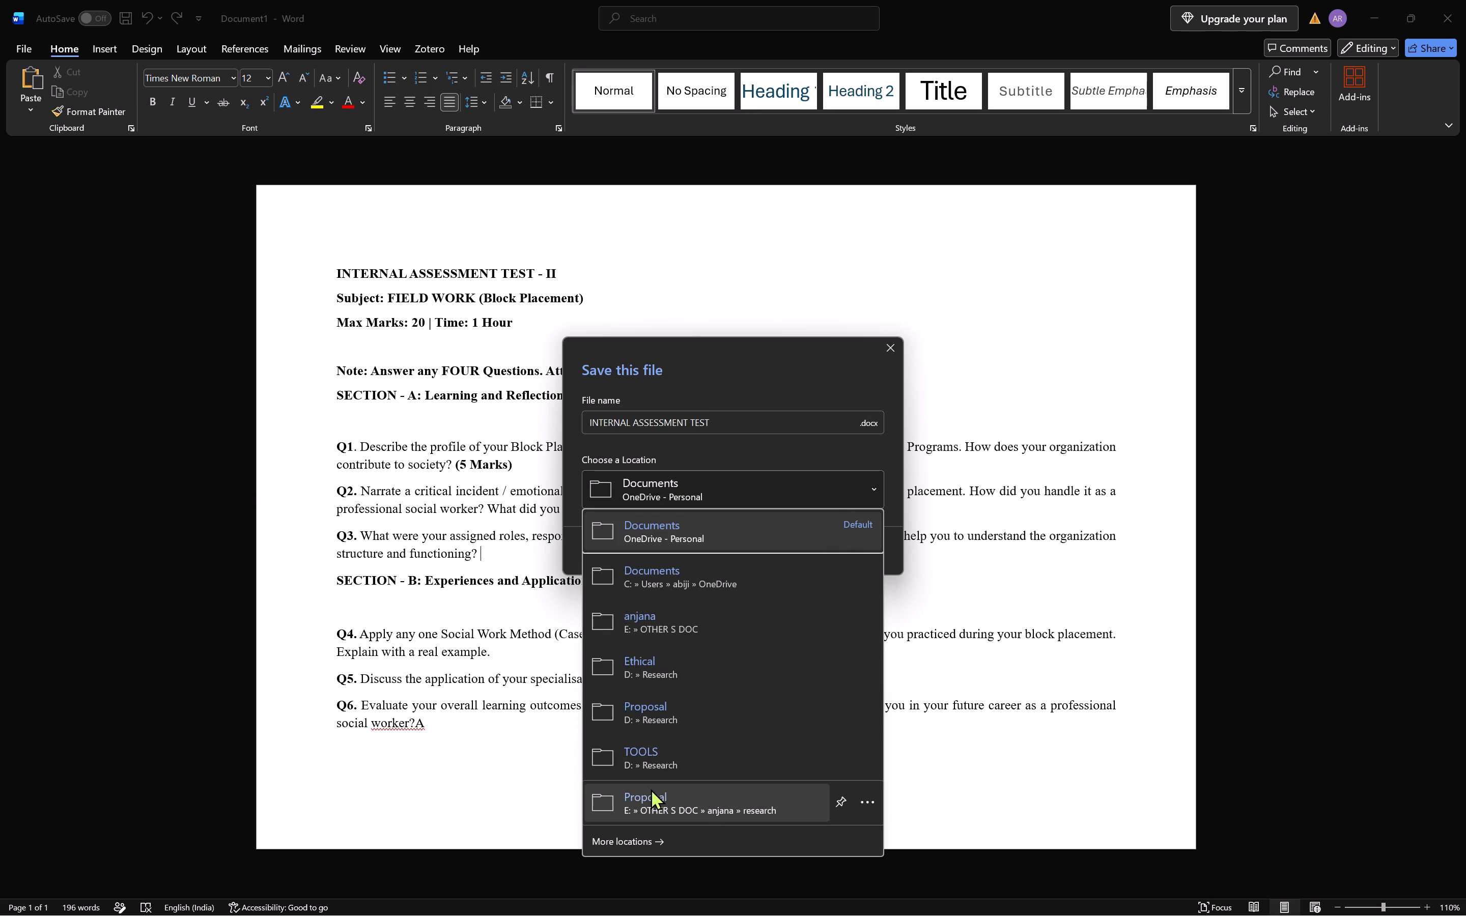
pyautogui.scroll(-5, 651, 789)
pyautogui.click(638, 847)
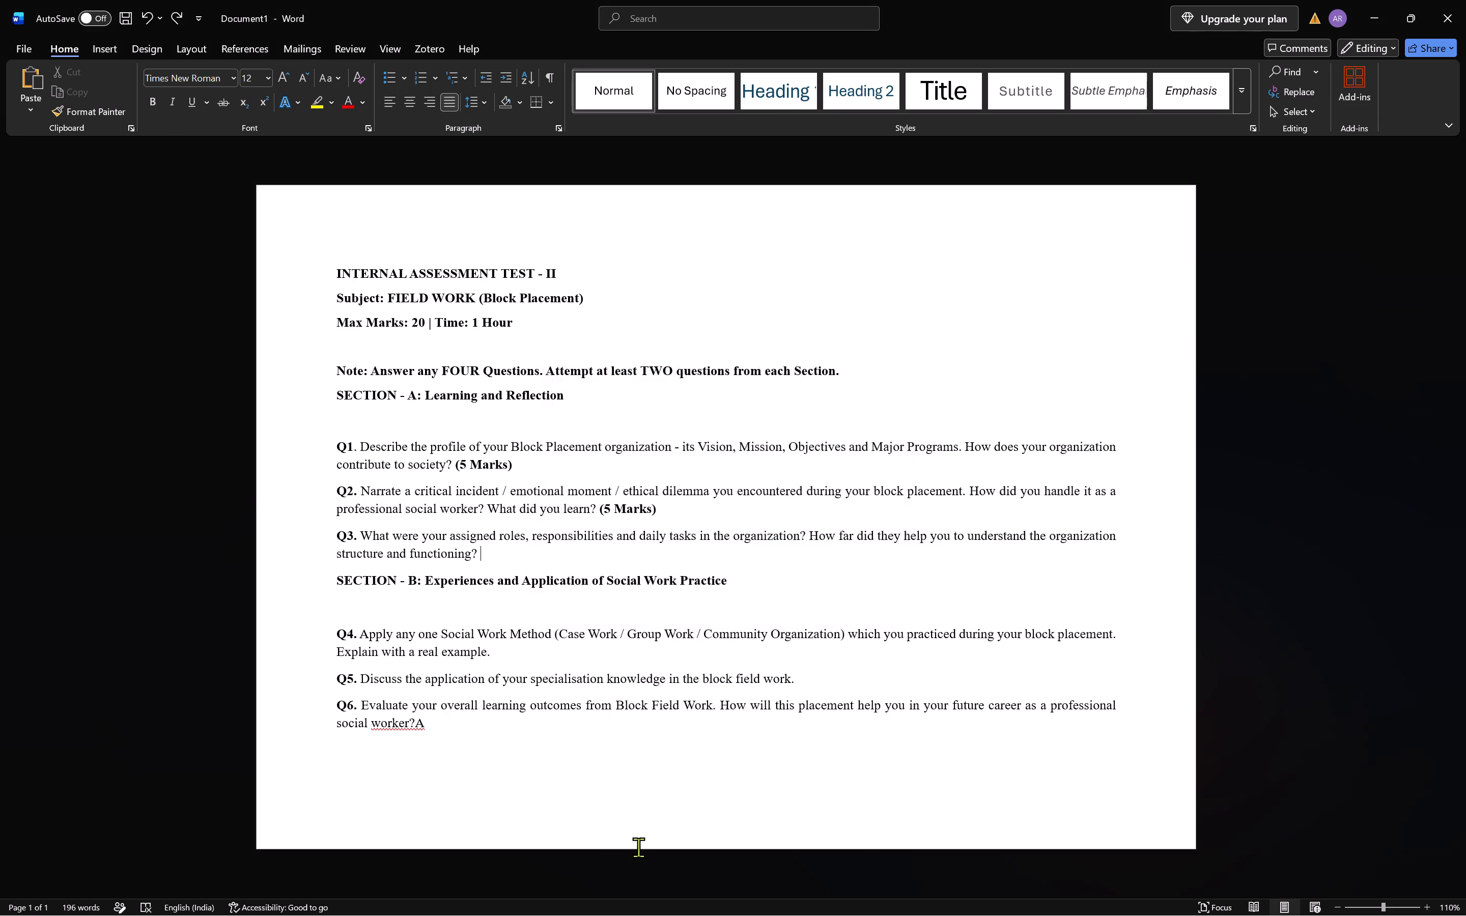
pyautogui.click(229, 421)
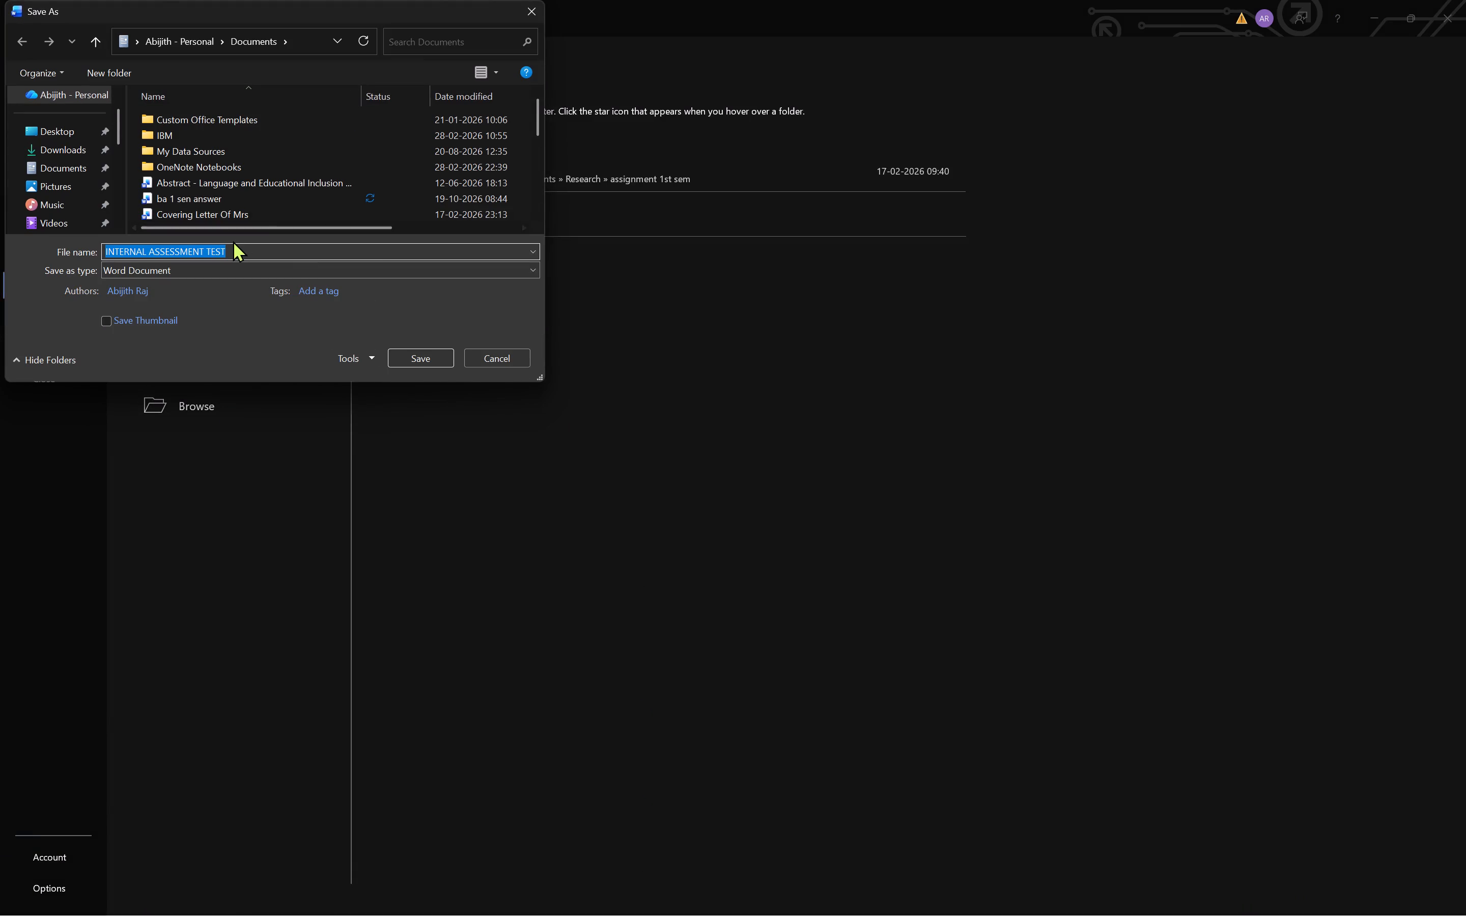
pyautogui.click(243, 243)
pyautogui.click(243, 248)
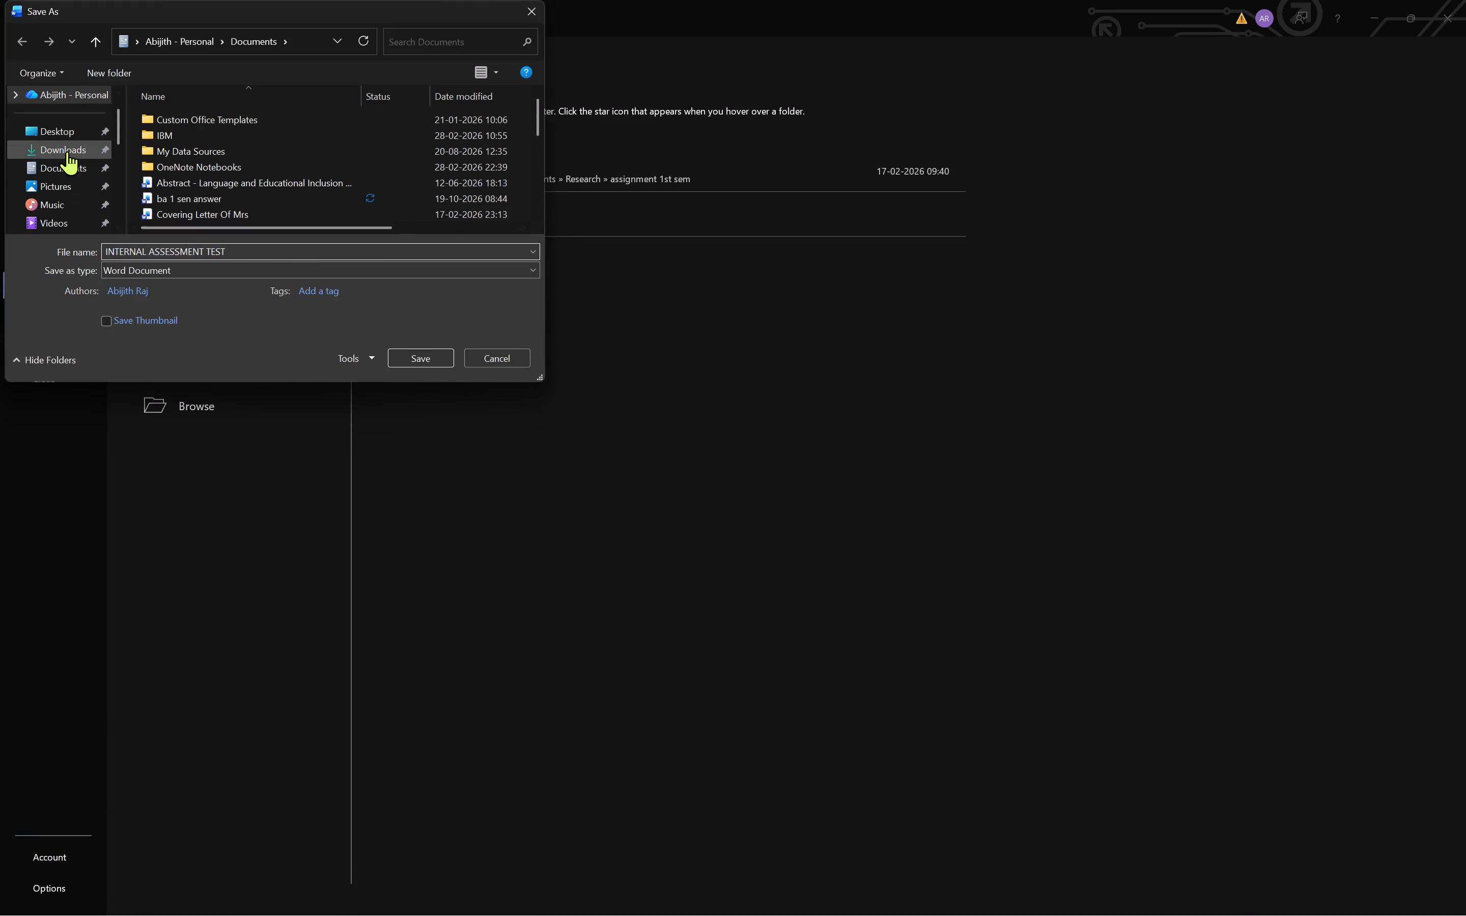
pyautogui.scroll(-4, 67, 151)
pyautogui.click(84, 134)
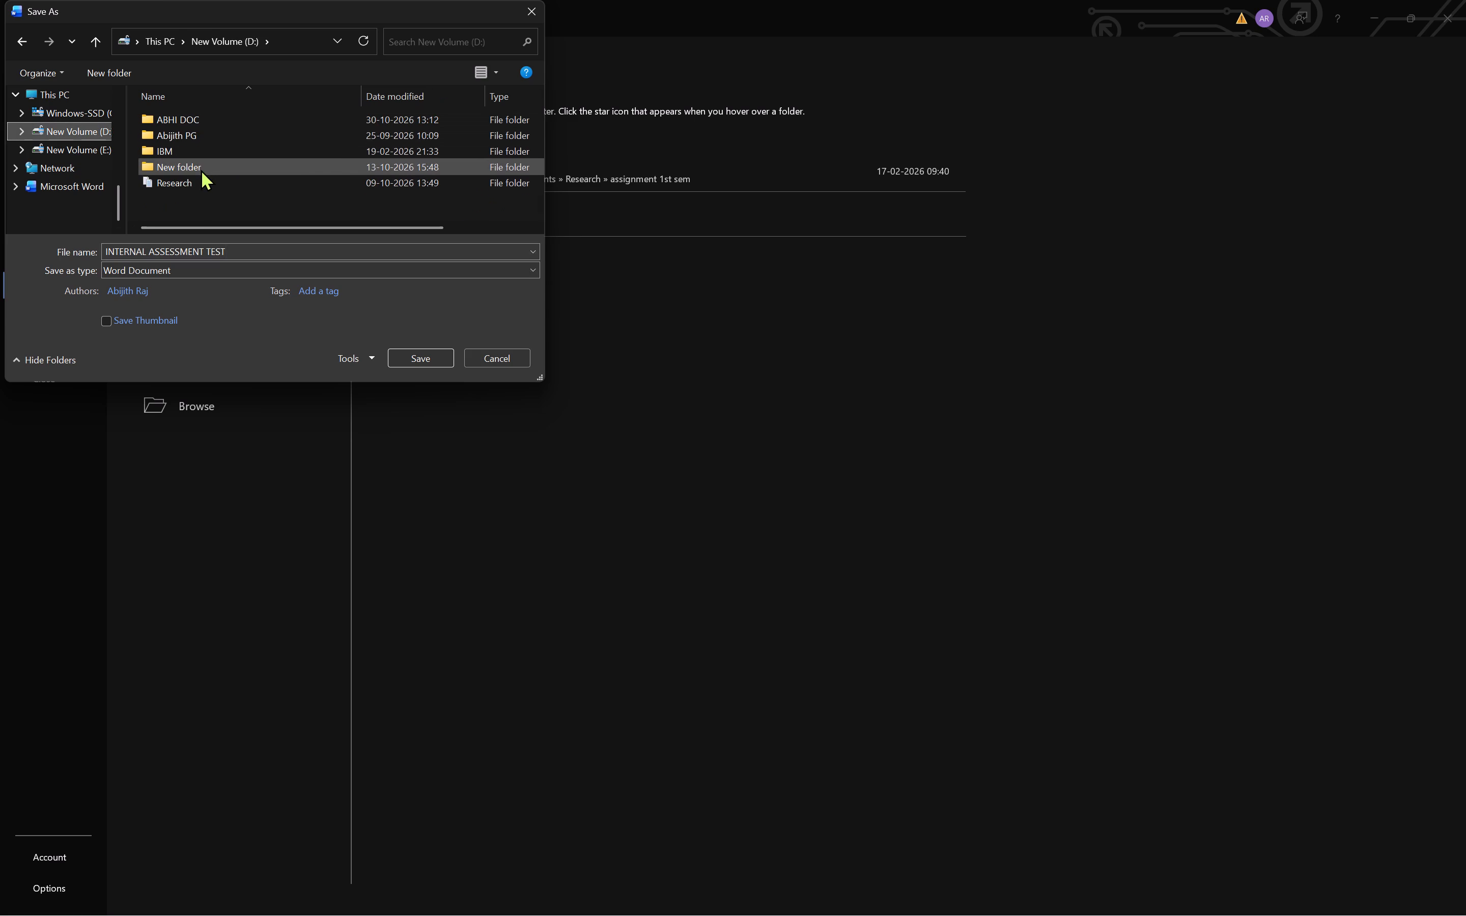
pyautogui.doubleClick(205, 130)
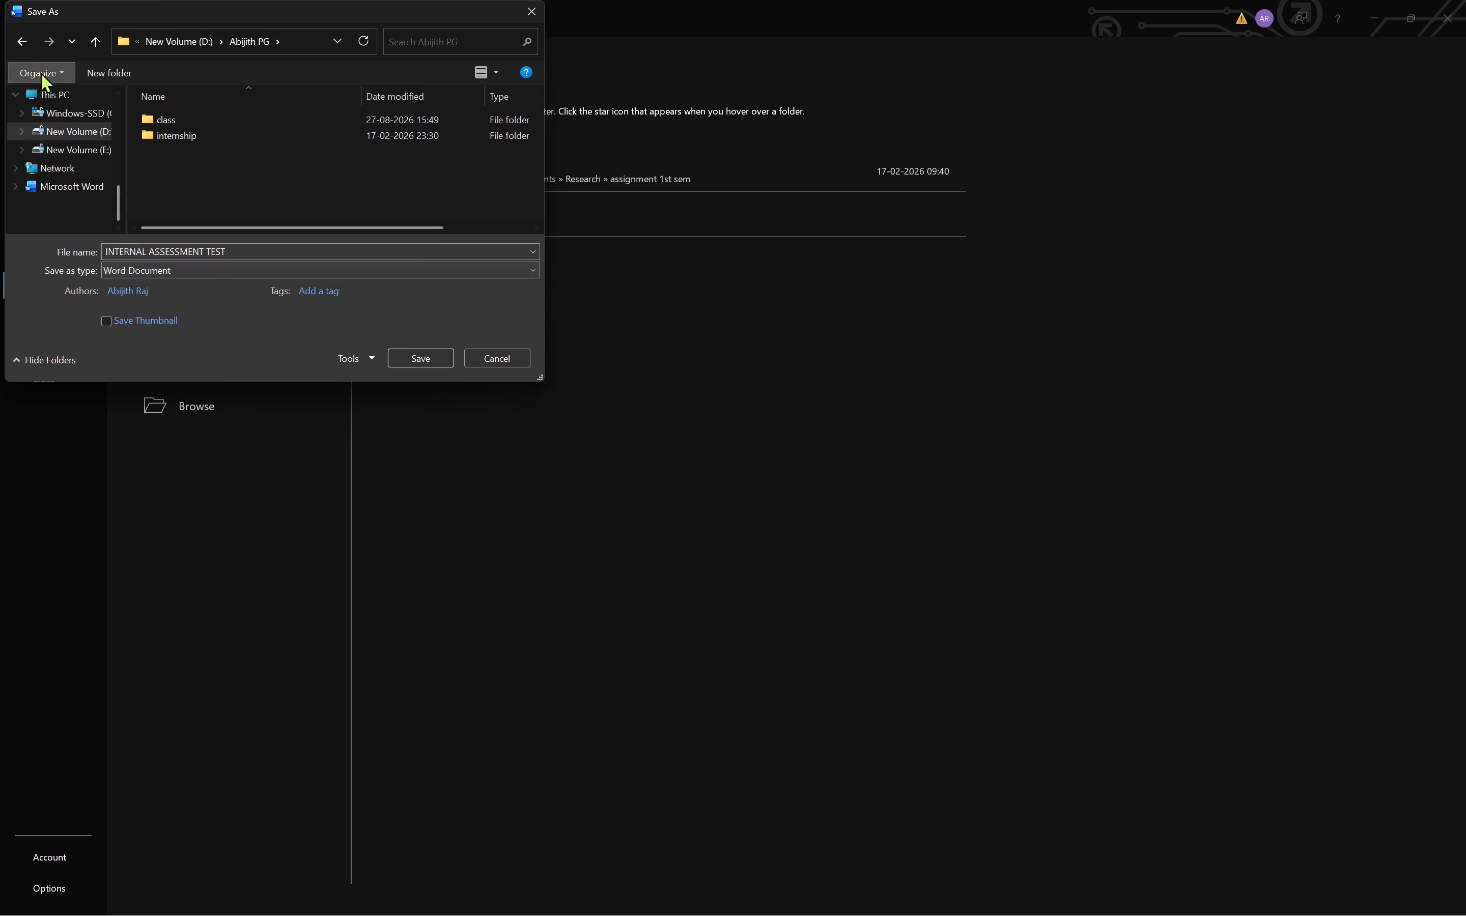
pyautogui.doubleClick(191, 119)
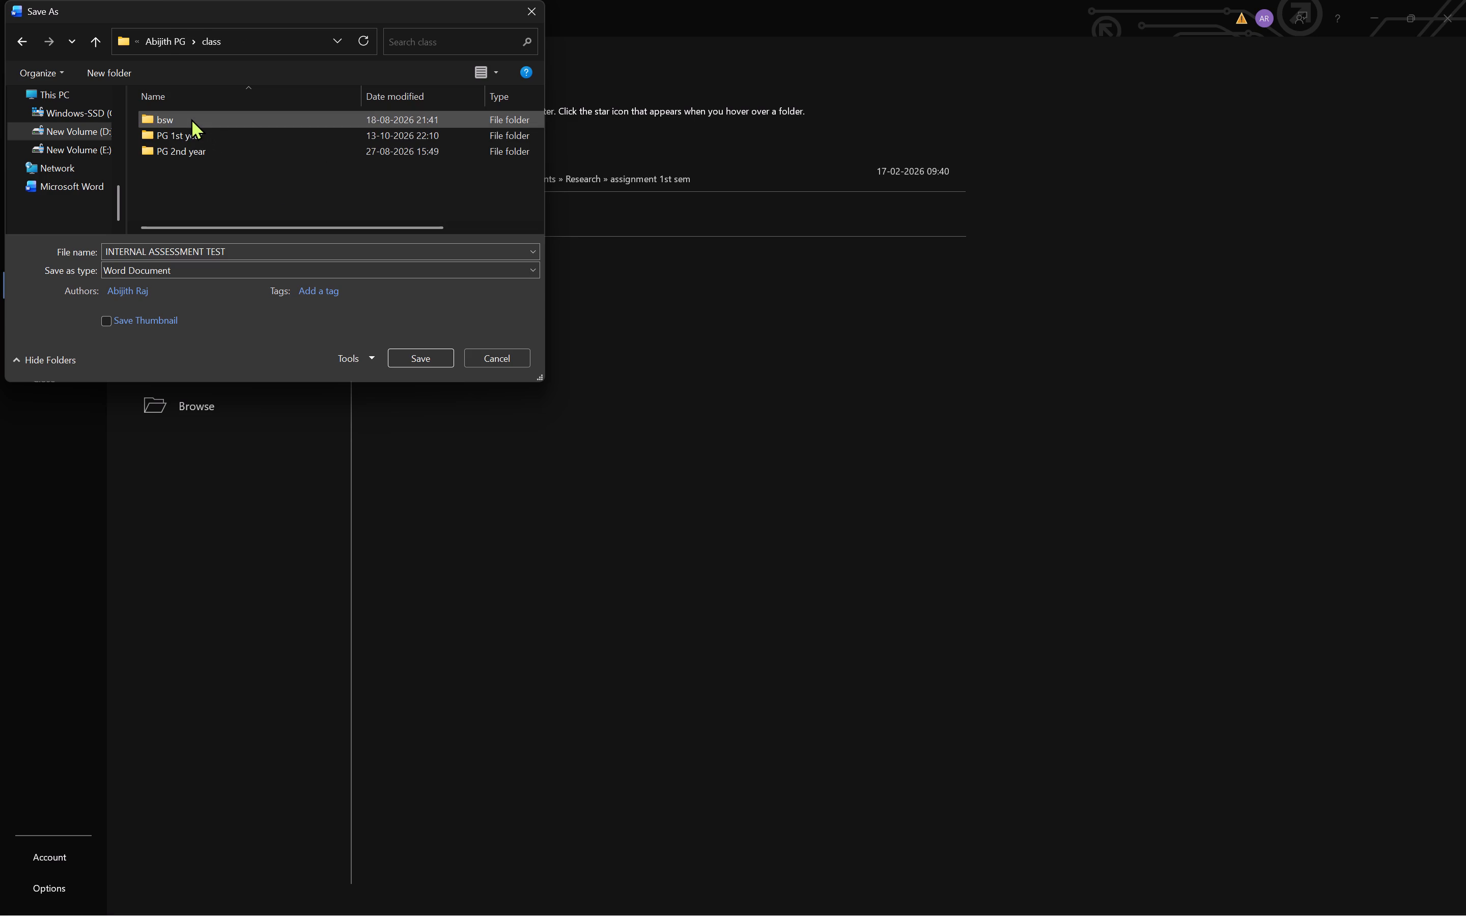
# Create a new folder inside the class folder.
pyautogui.click(106, 68)
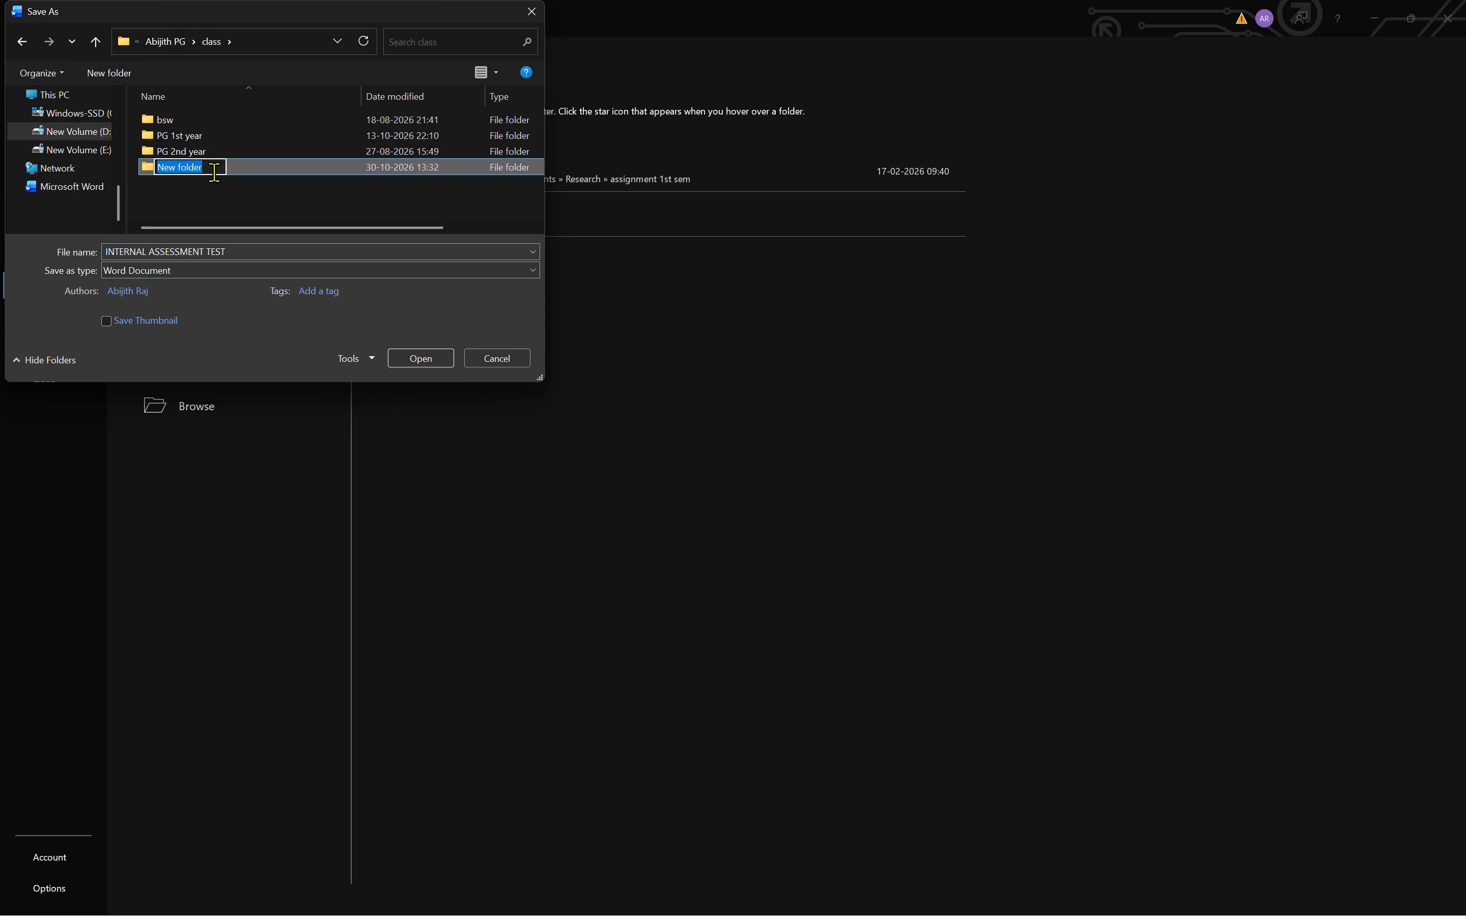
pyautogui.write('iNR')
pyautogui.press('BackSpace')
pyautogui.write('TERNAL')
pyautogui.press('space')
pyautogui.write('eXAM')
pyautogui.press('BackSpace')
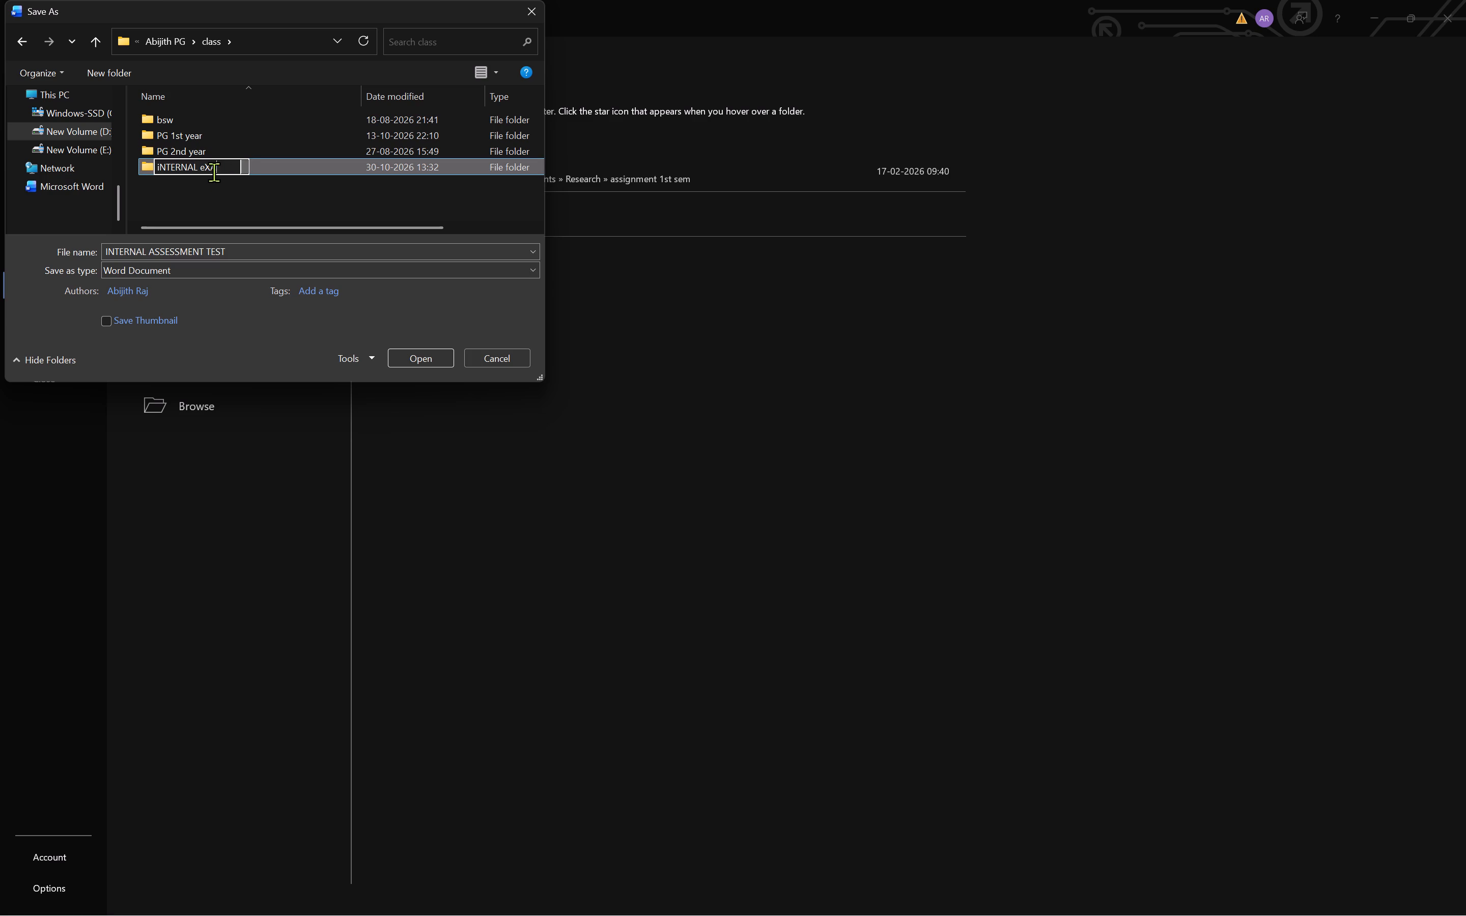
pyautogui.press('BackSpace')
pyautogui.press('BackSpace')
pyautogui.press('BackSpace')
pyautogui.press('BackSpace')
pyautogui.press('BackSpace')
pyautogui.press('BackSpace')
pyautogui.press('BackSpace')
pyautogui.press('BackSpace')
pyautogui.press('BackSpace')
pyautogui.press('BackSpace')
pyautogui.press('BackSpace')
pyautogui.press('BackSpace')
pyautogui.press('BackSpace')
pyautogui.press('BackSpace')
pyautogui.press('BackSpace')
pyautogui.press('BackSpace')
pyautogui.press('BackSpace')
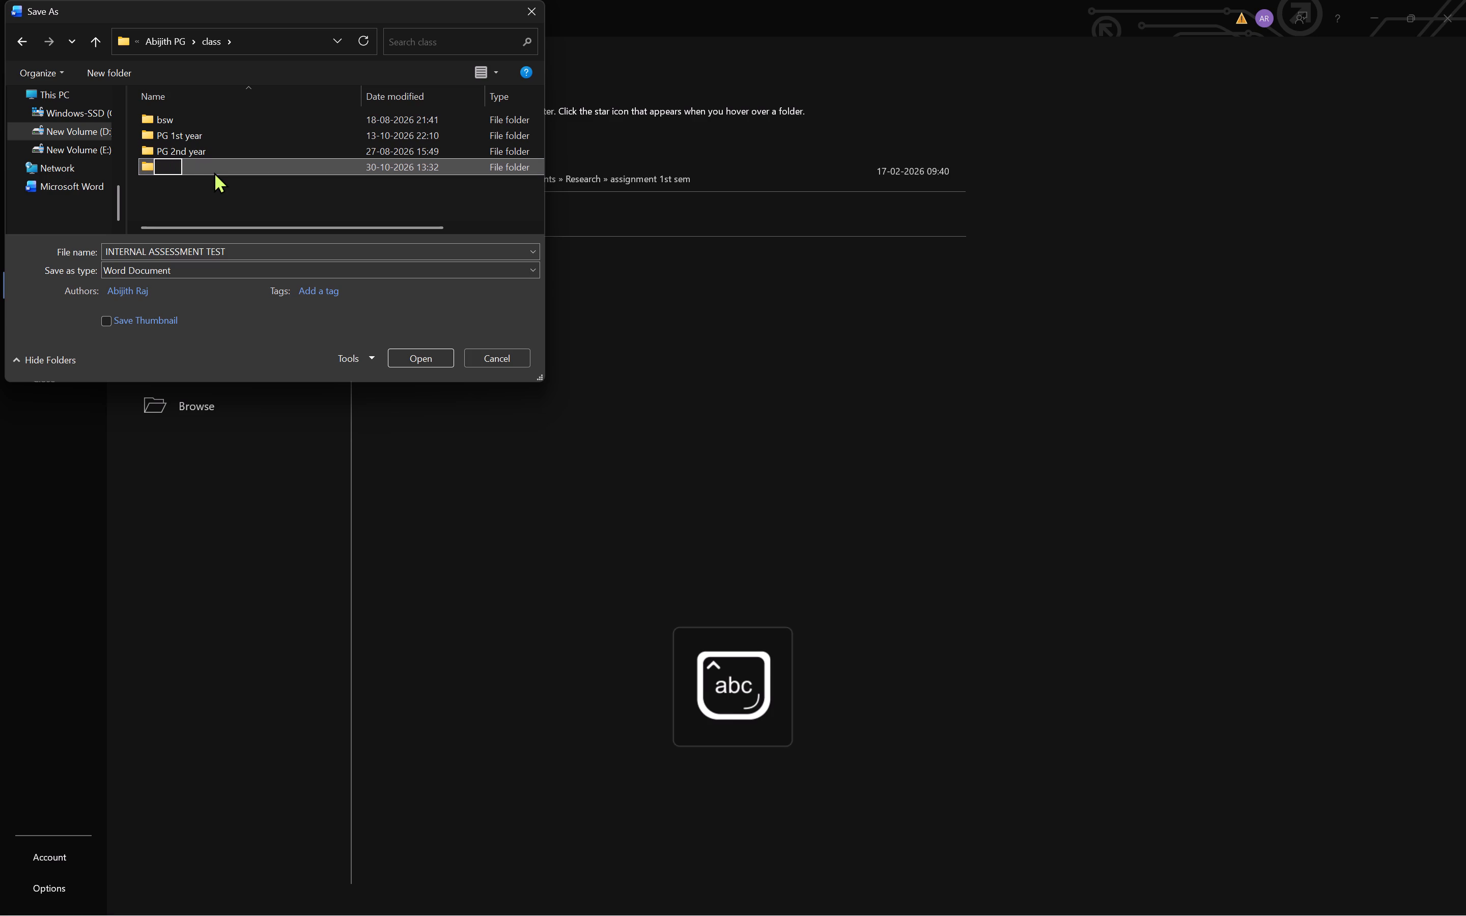
# Name the new folder "Internal Exam PG 2nd".
pyautogui.write('Inten')
pyautogui.press('BackSpace')
pyautogui.write('rnal Exam')
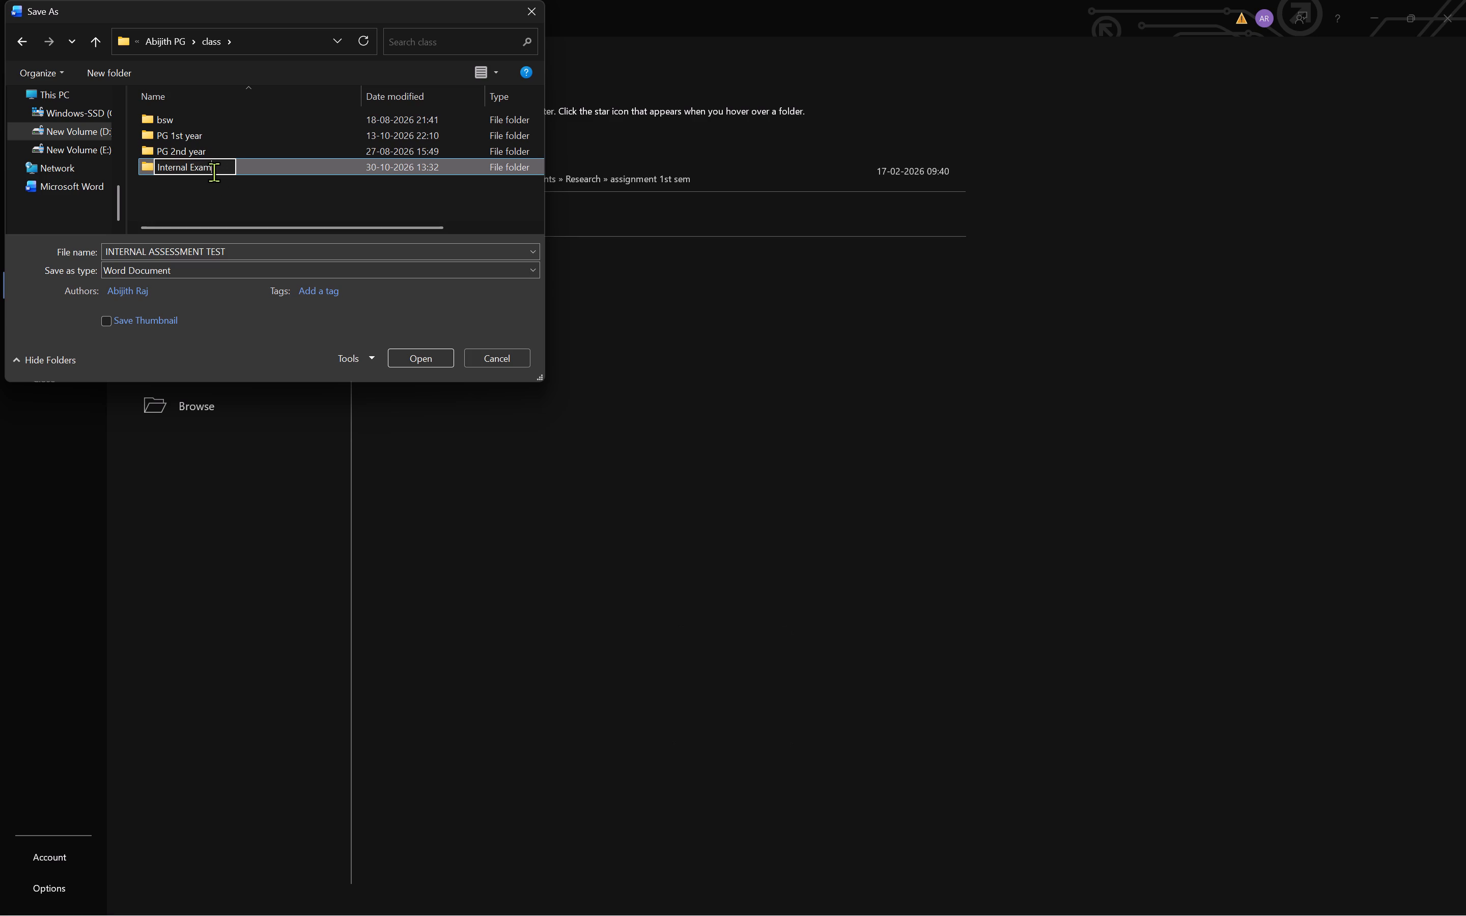
pyautogui.press('space')
pyautogui.write('Pg 2nd')
pyautogui.press('space')
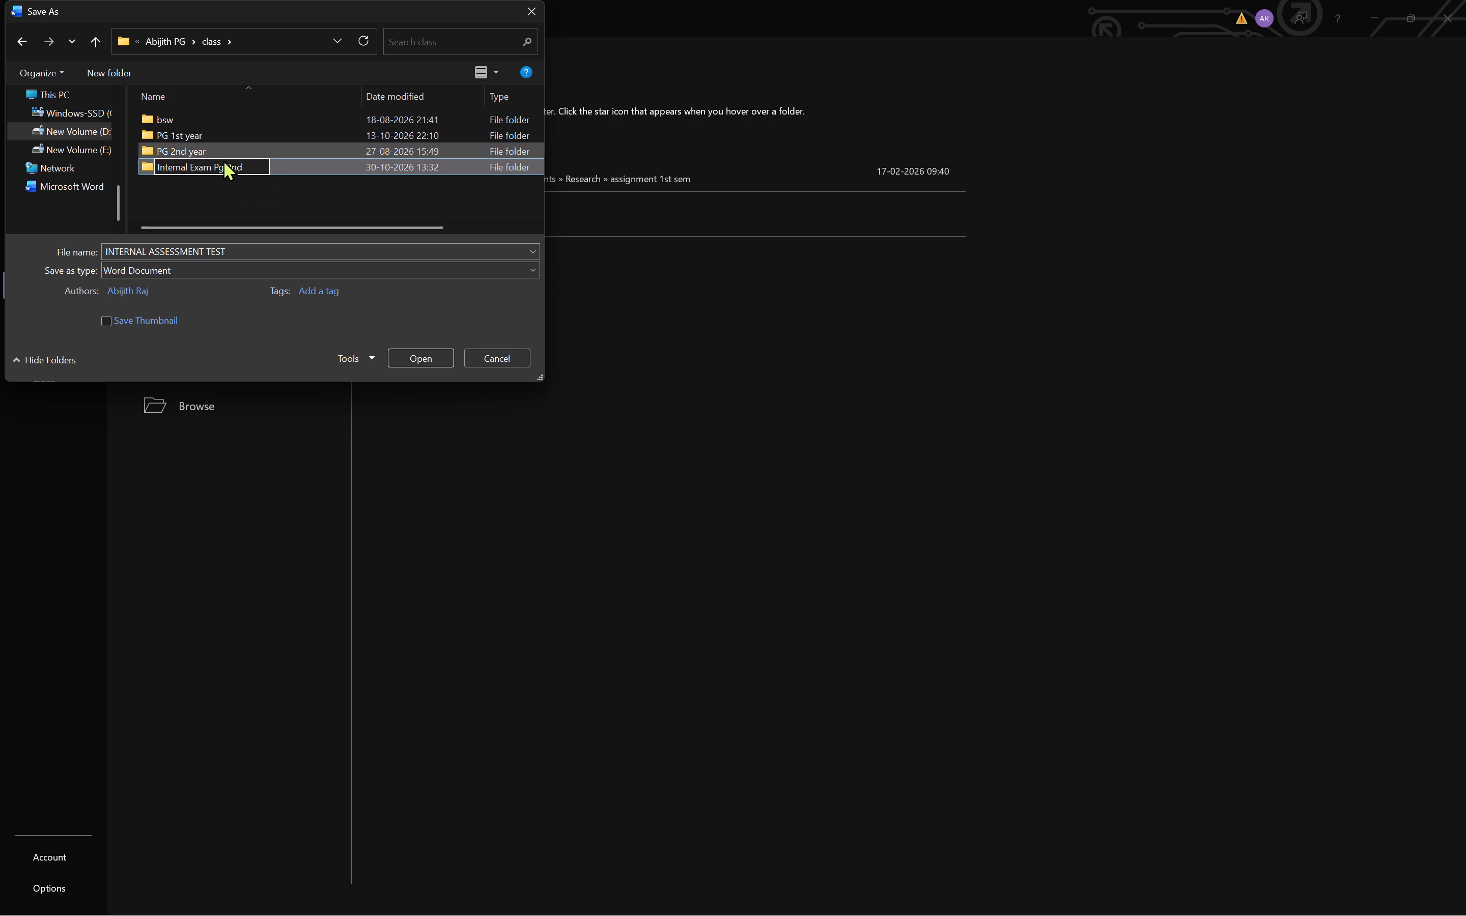
pyautogui.click(222, 163)
pyautogui.press('BackSpace')
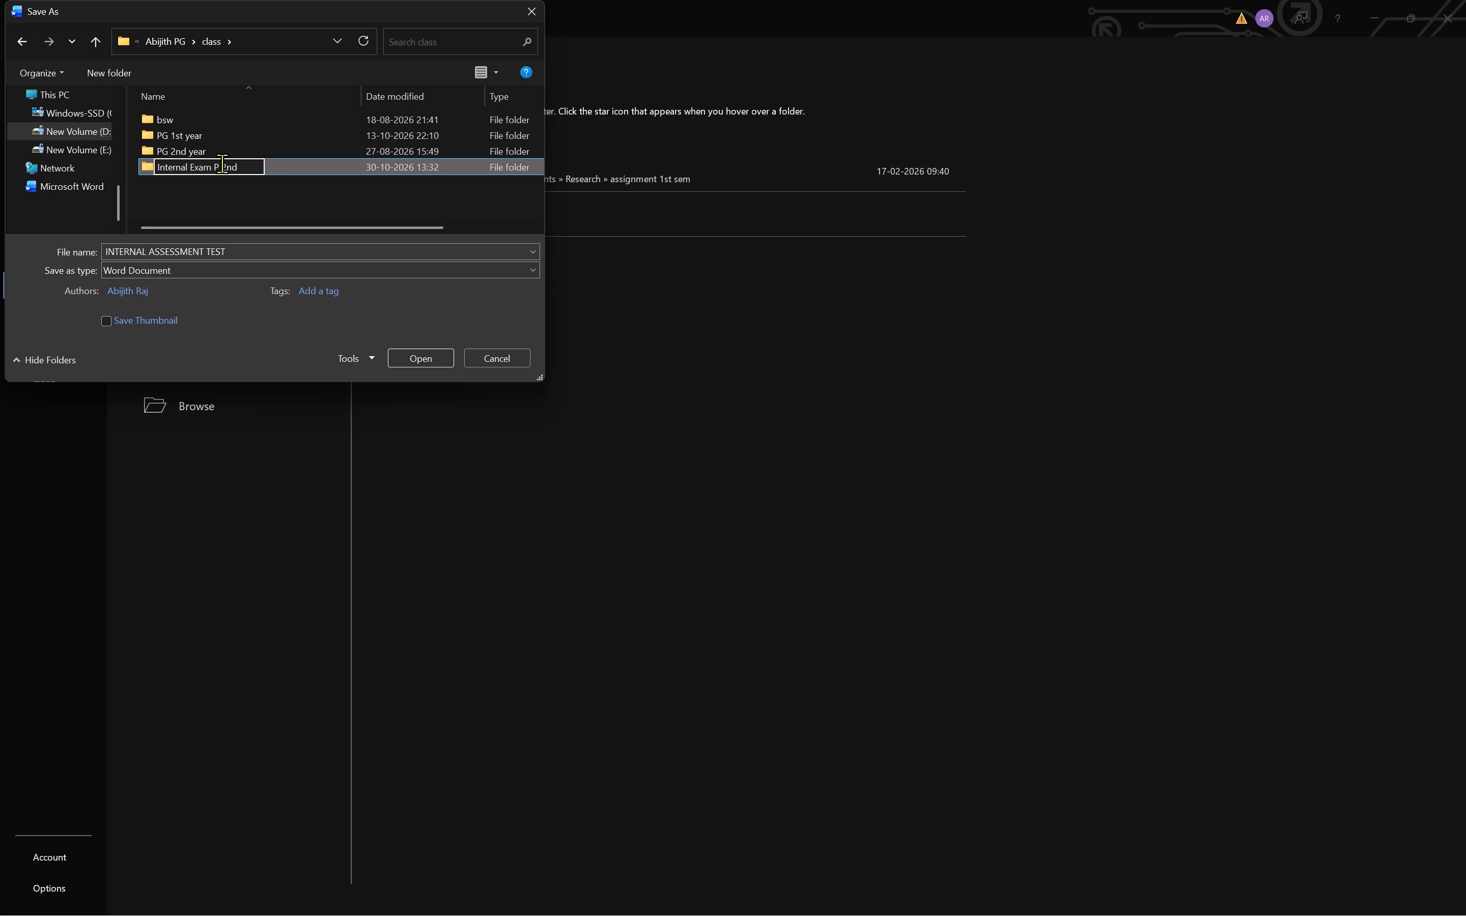
pyautogui.hotkey('shift', 'g')
pyautogui.click(421, 353)
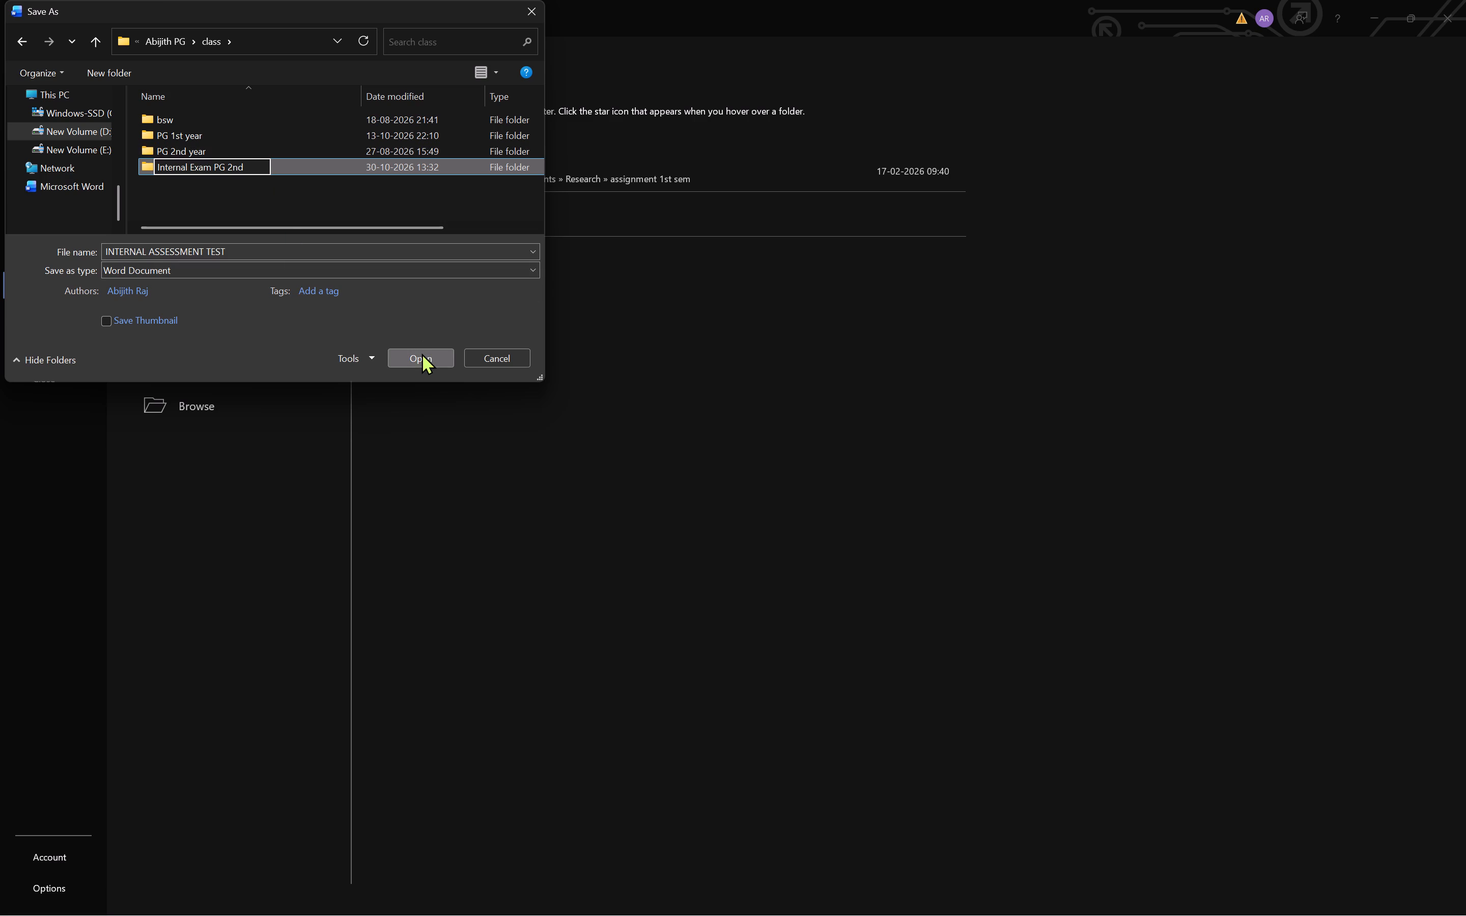
# Open the "Internal Exam PG 2nd" folder as the save location for the document.
pyautogui.doubleClick(226, 127)
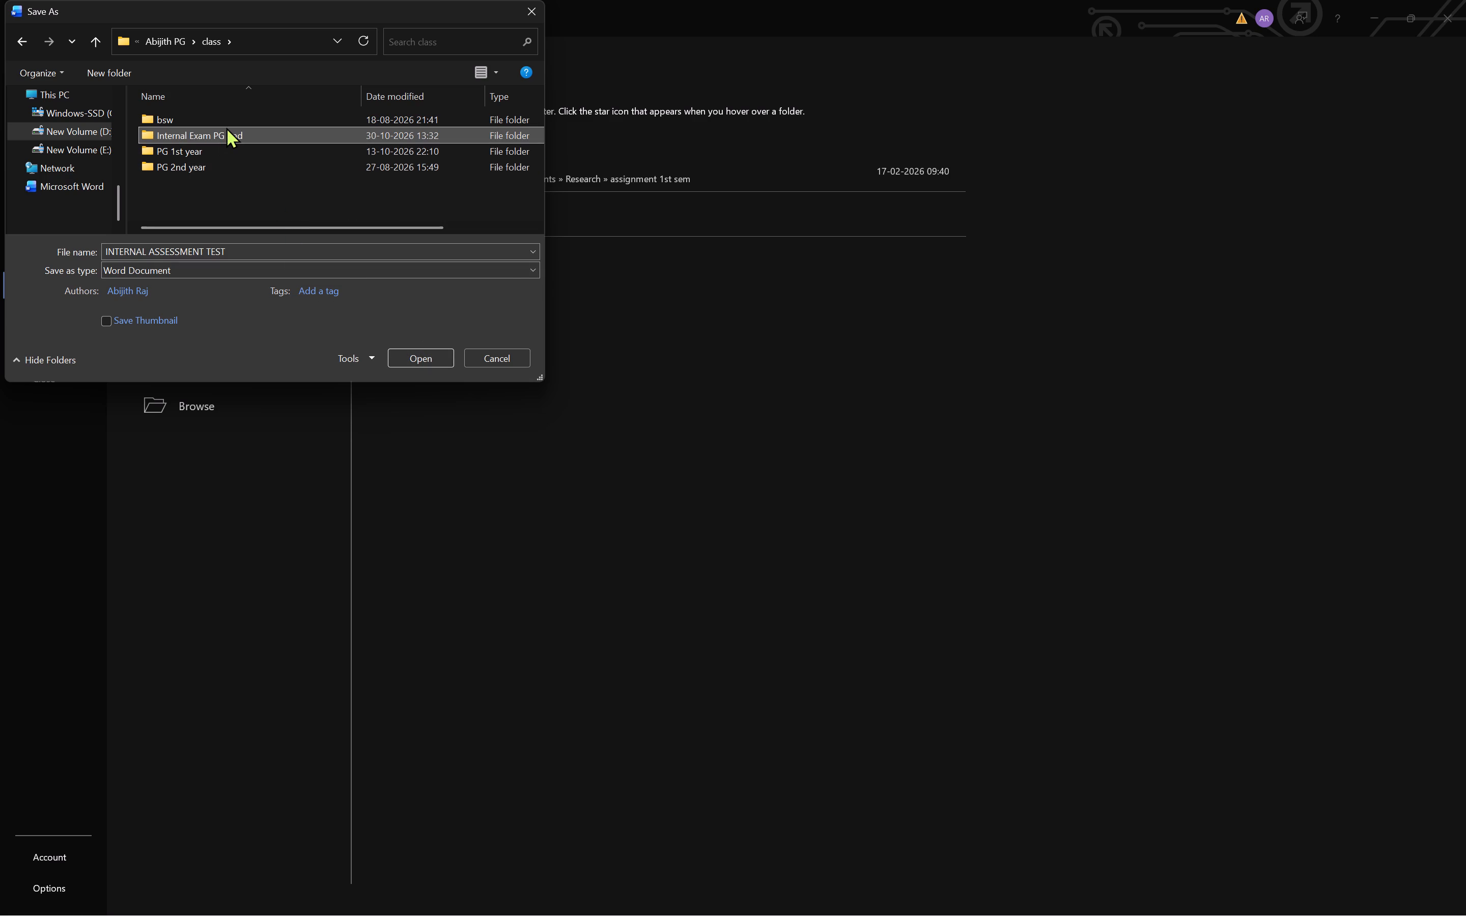
pyautogui.hotkey('ctrl', 'v')
# Save the Word document as "INTERNAL ASSESSMENT TEST" in the "Internal Exam PG 2nd" folder.
pyautogui.click(435, 354)
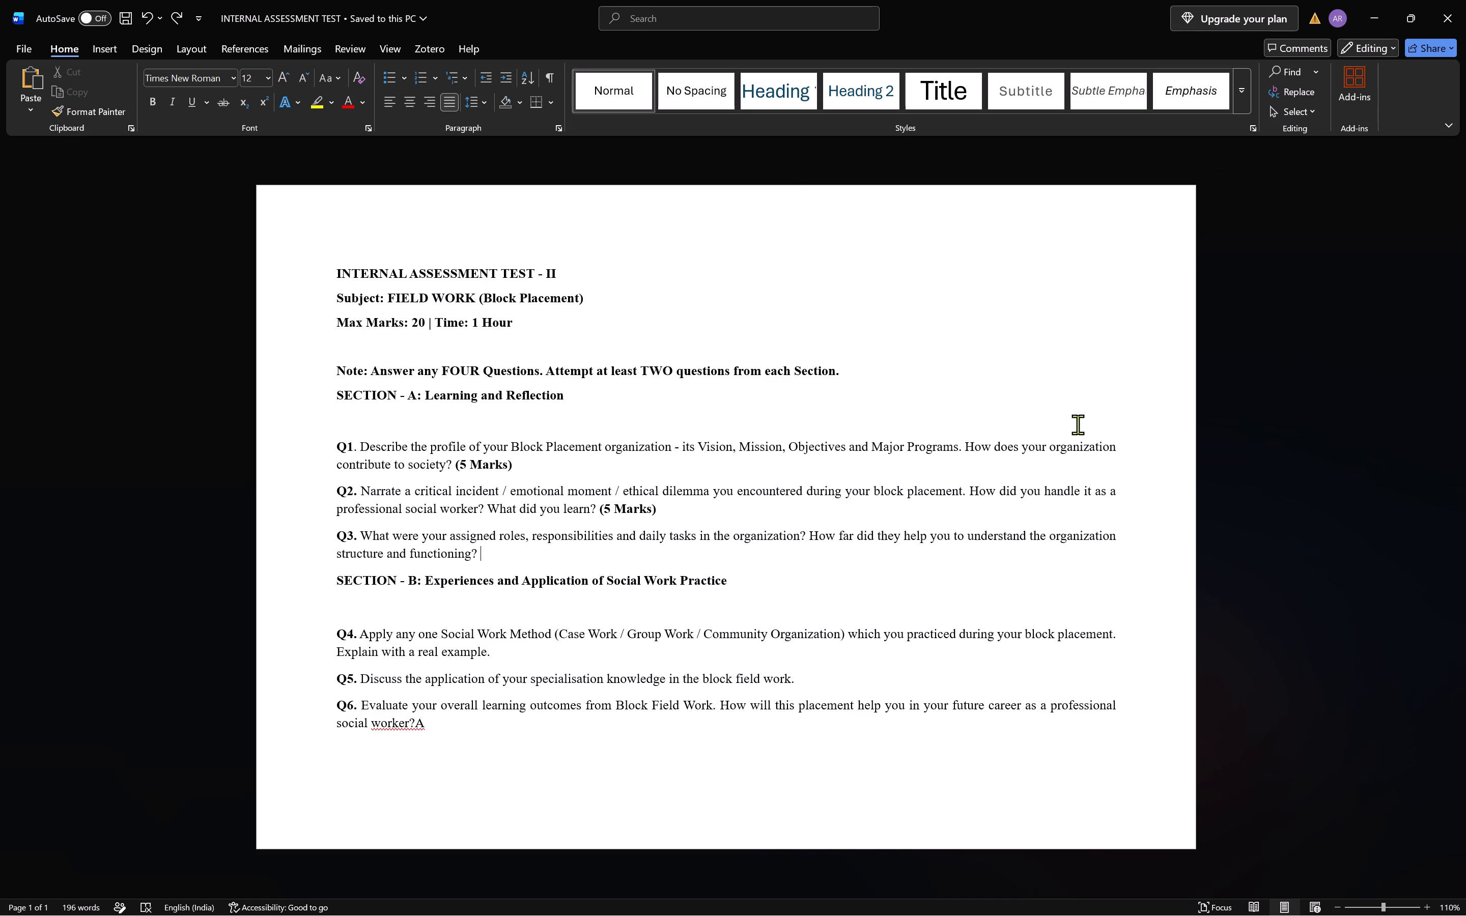
# Delete the stray letter "A" after "social worker?" at the end of question Q6.
pyautogui.click(460, 728)
pyautogui.press('BackSpace')
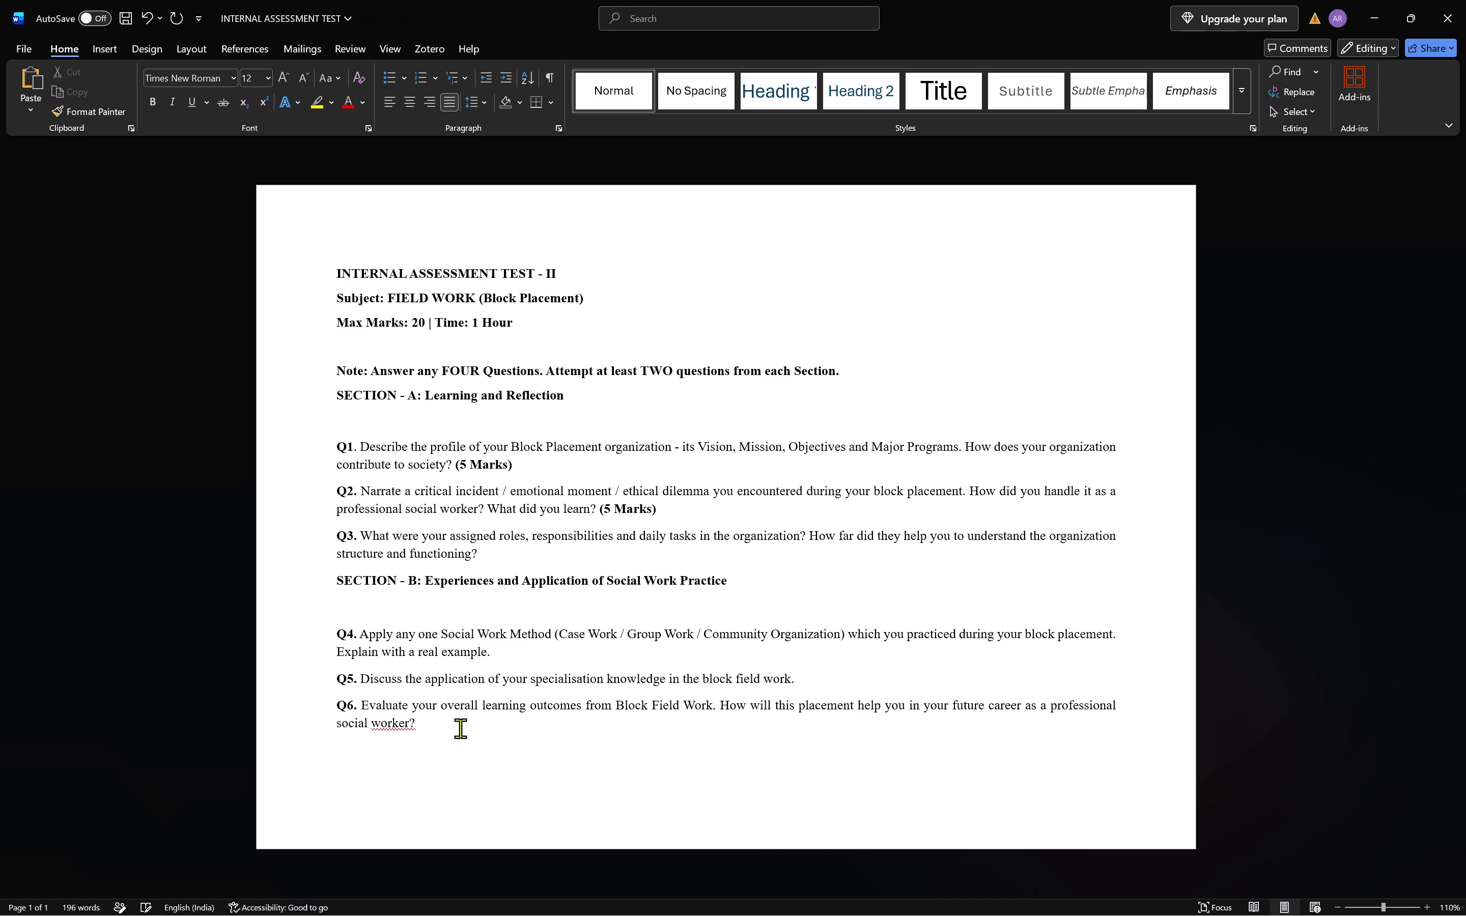
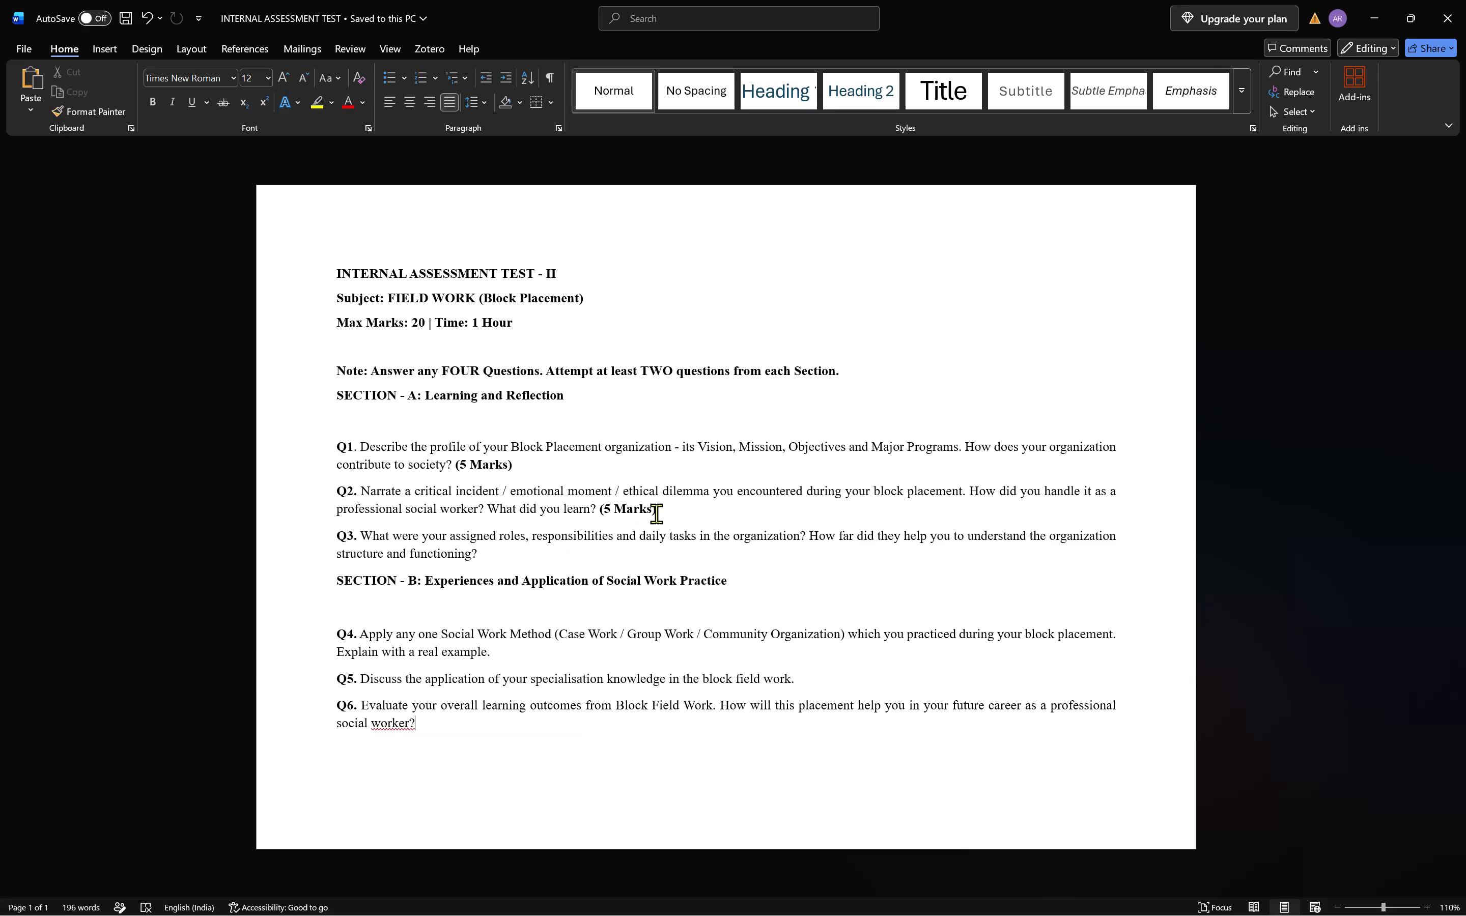
# Copy the bold "(5 Marks)" label from the end of question Q2 to the end of question Q3.
pyautogui.moveTo(656, 513); pyautogui.dragTo(603, 512)
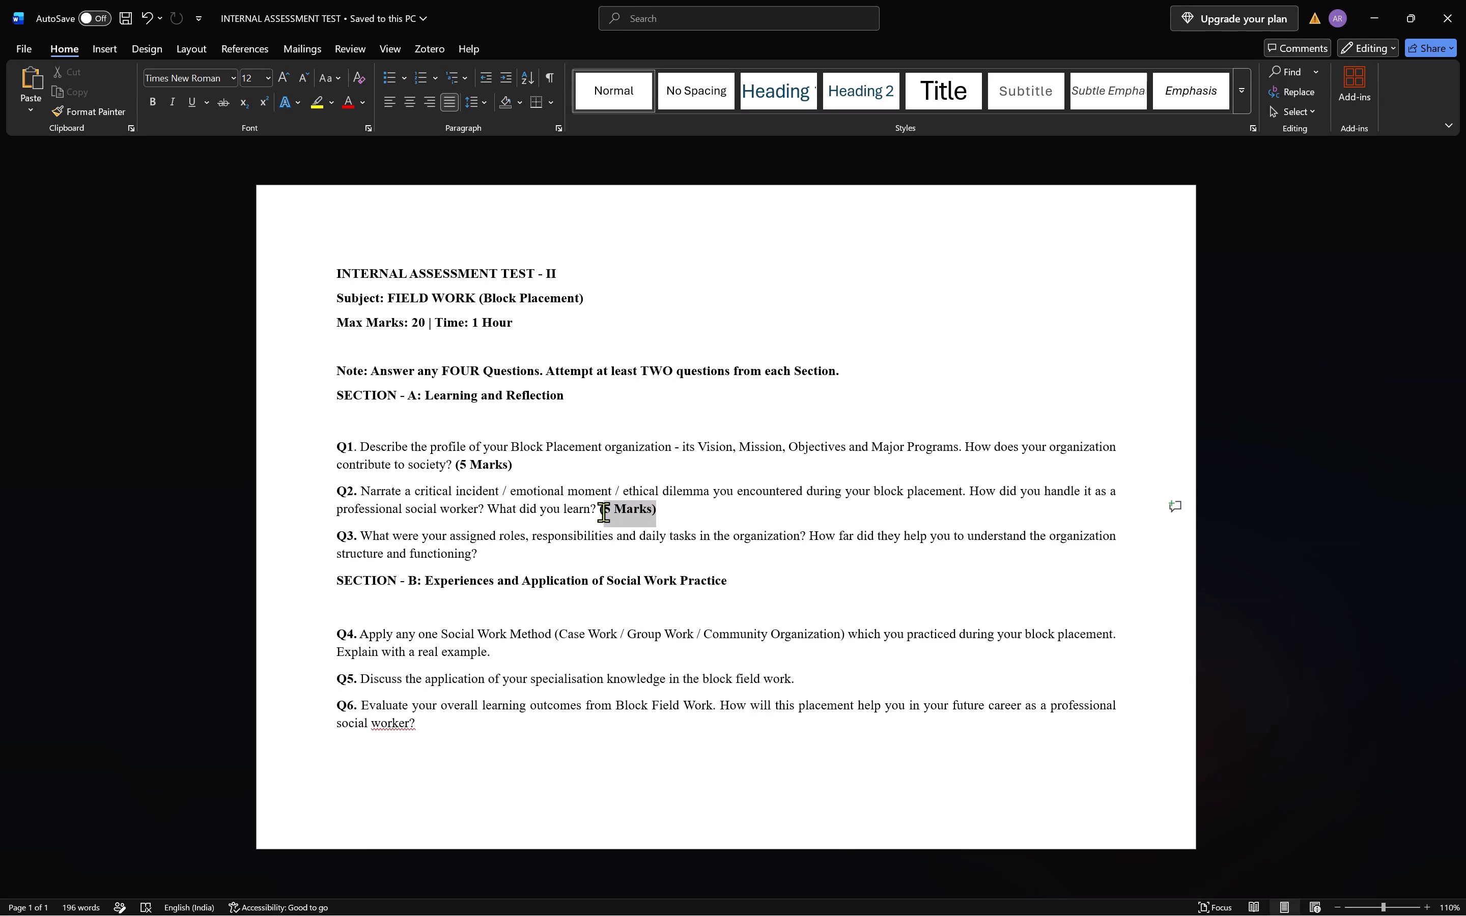
pyautogui.moveTo(603, 512); pyautogui.dragTo(598, 509)
pyautogui.hotkey('ctrl', 'c')
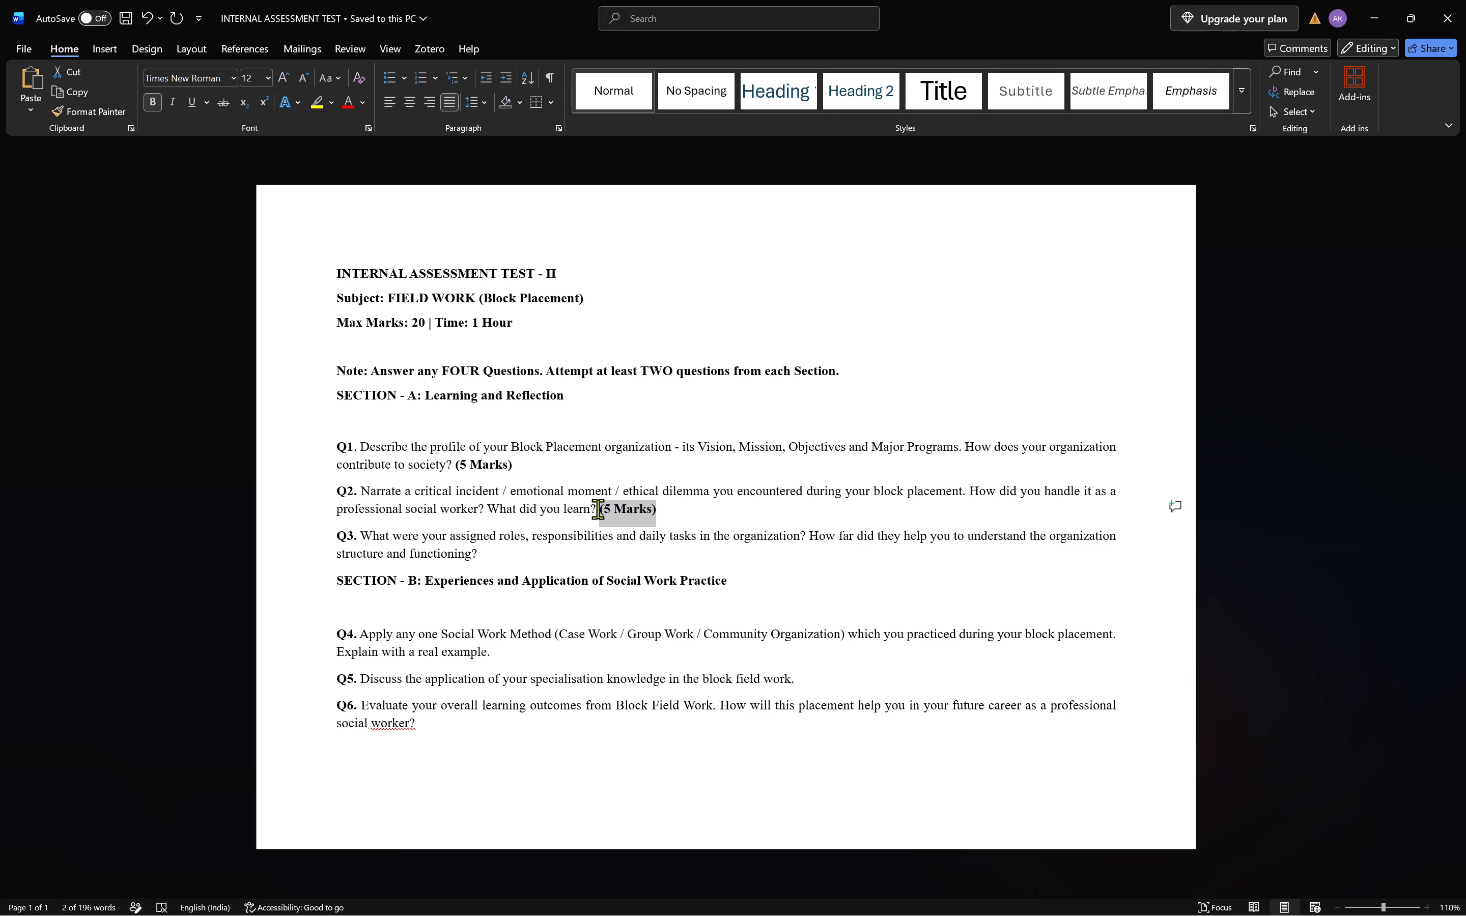
pyautogui.click(528, 561)
pyautogui.hotkey('ctrl', 'v')
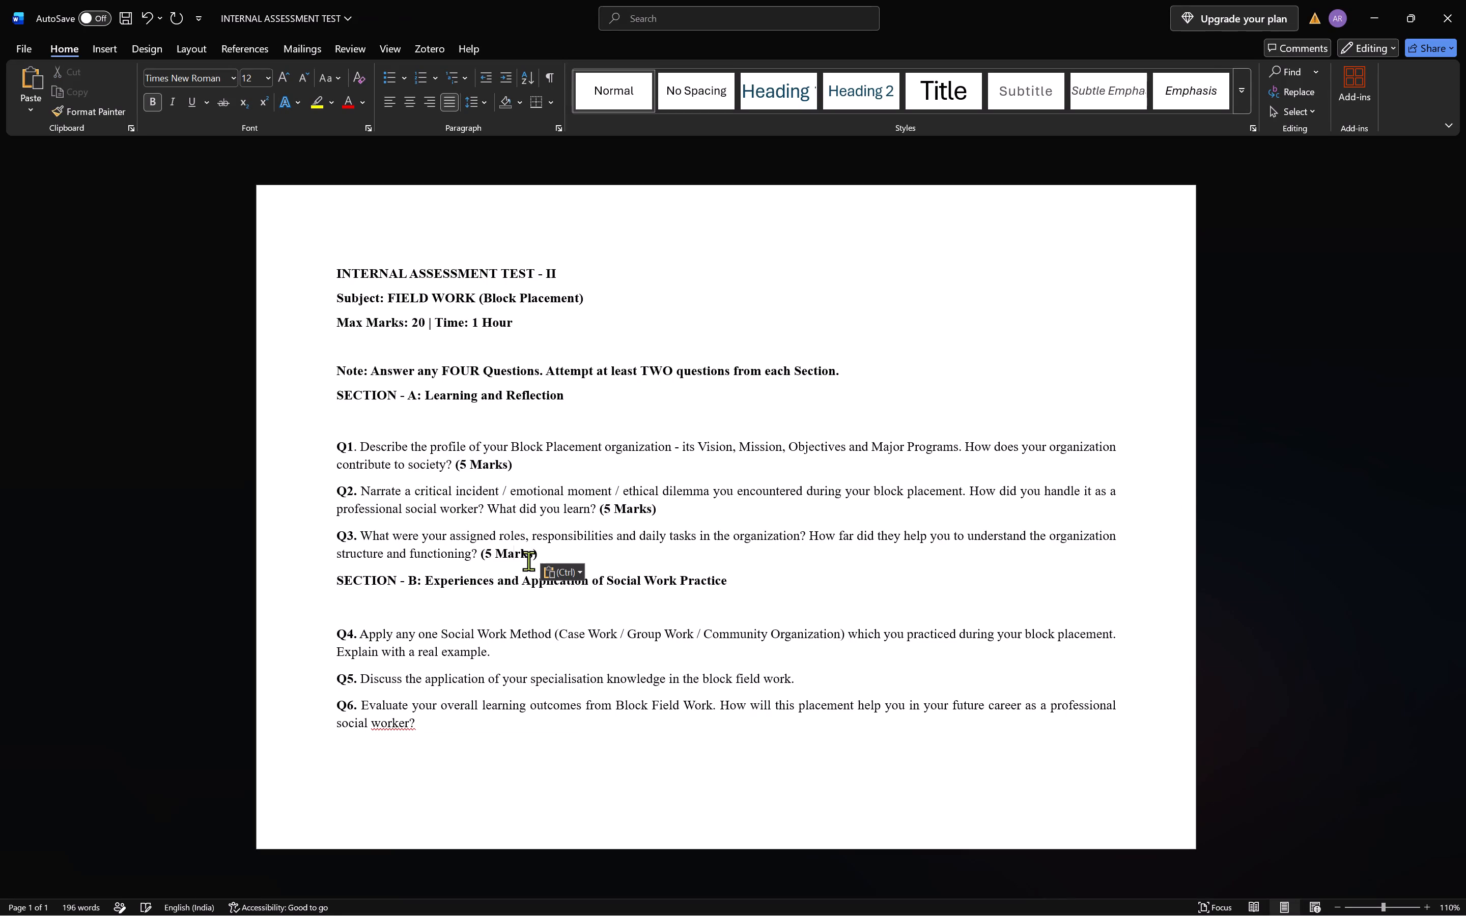
# Add the copied "(5 Marks)" label after a space at the end of Section B questions Q4, Q5 and Q6.
pyautogui.click(521, 645)
pyautogui.press('space')
pyautogui.hotkey('ctrl', 'v')
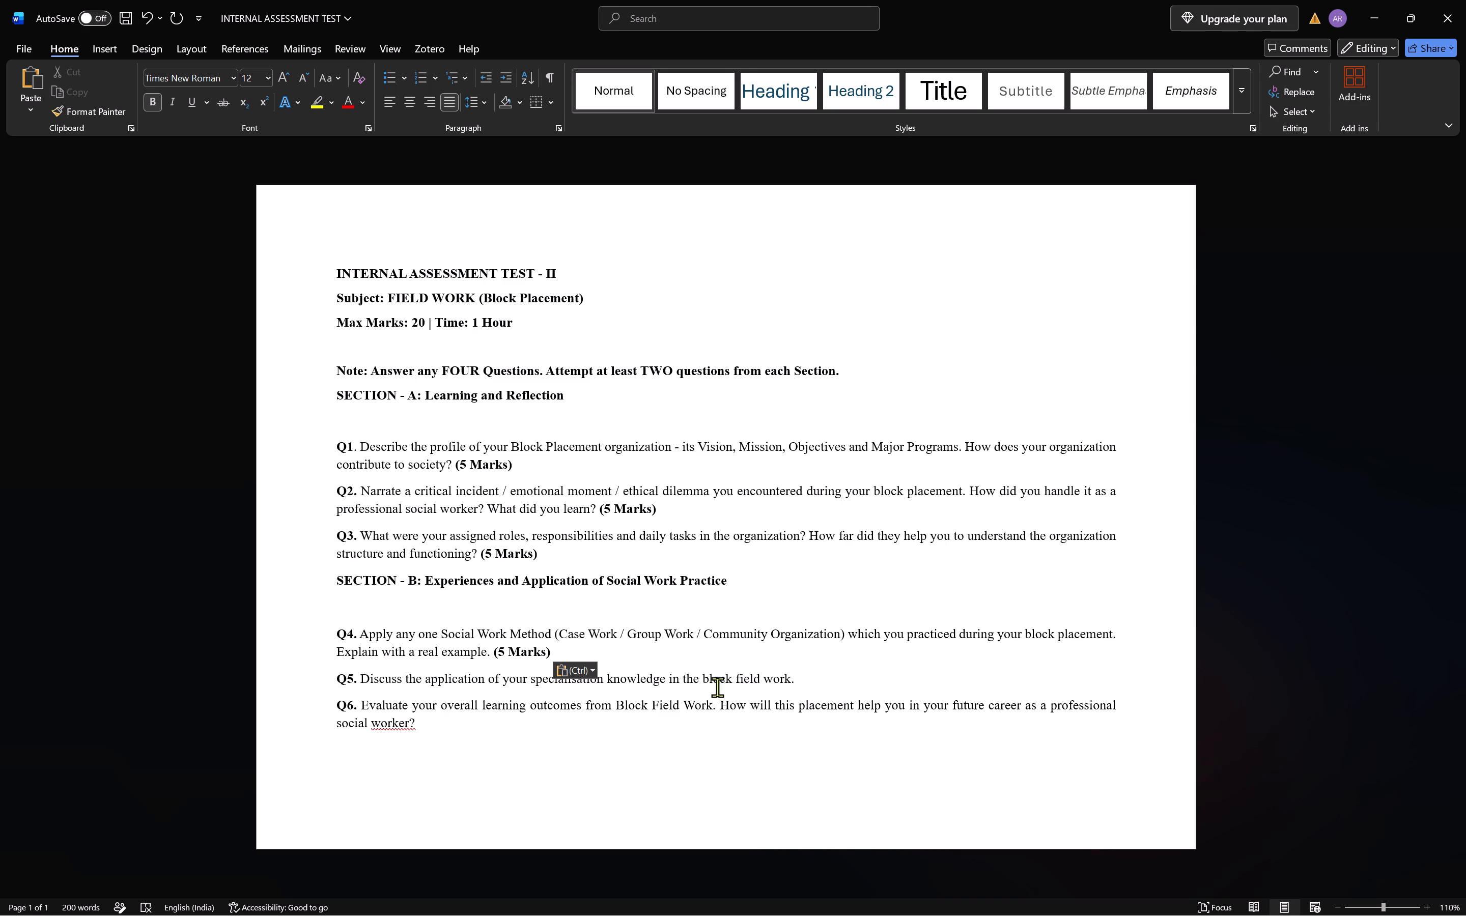
pyautogui.click(816, 683)
pyautogui.press('space')
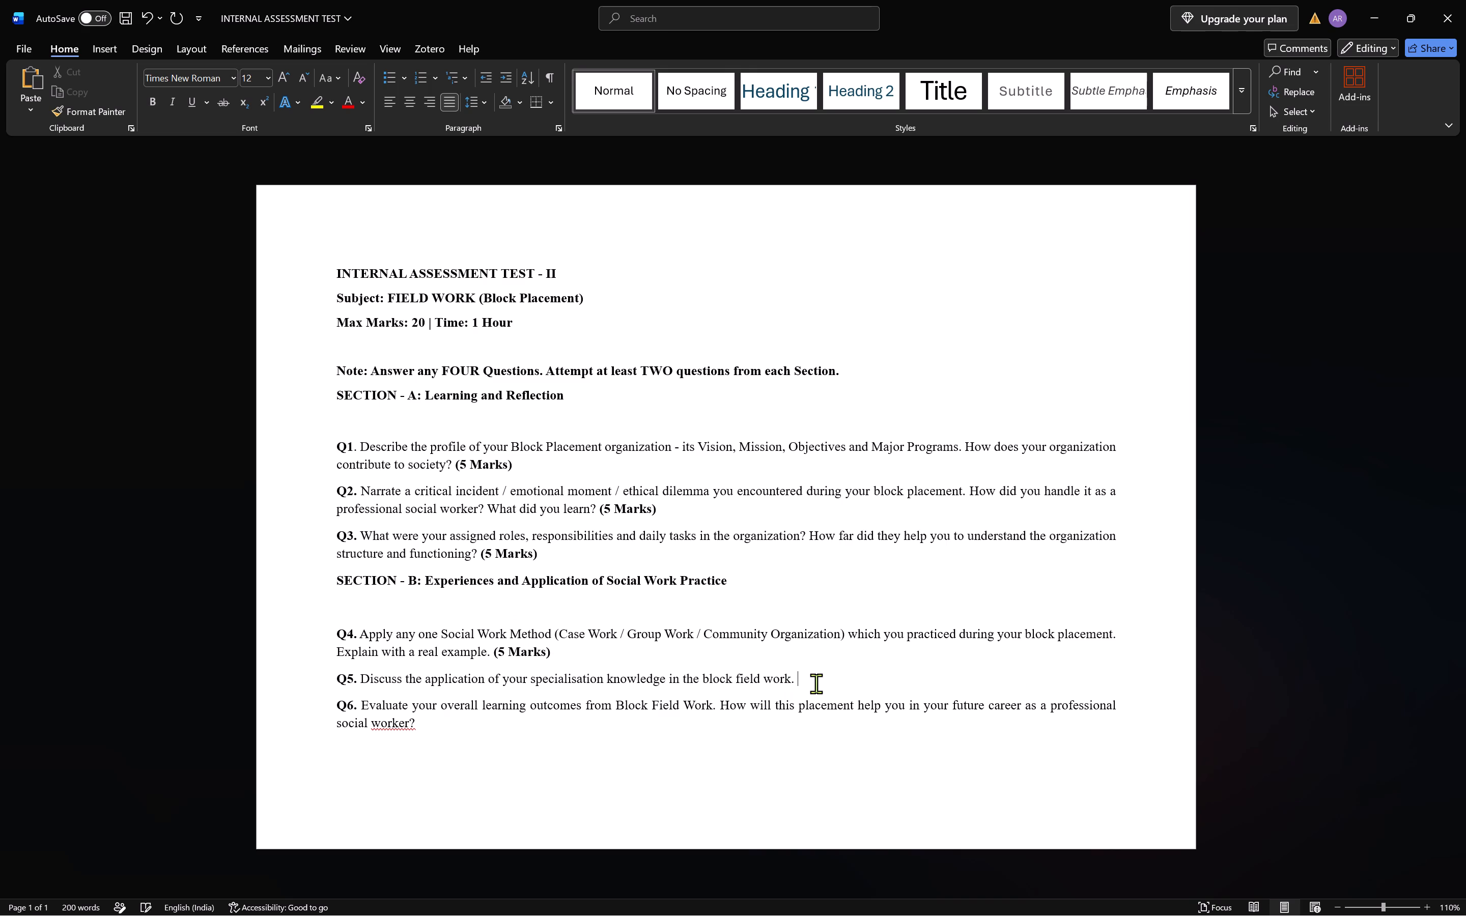
pyautogui.hotkey('ctrl', 'v')
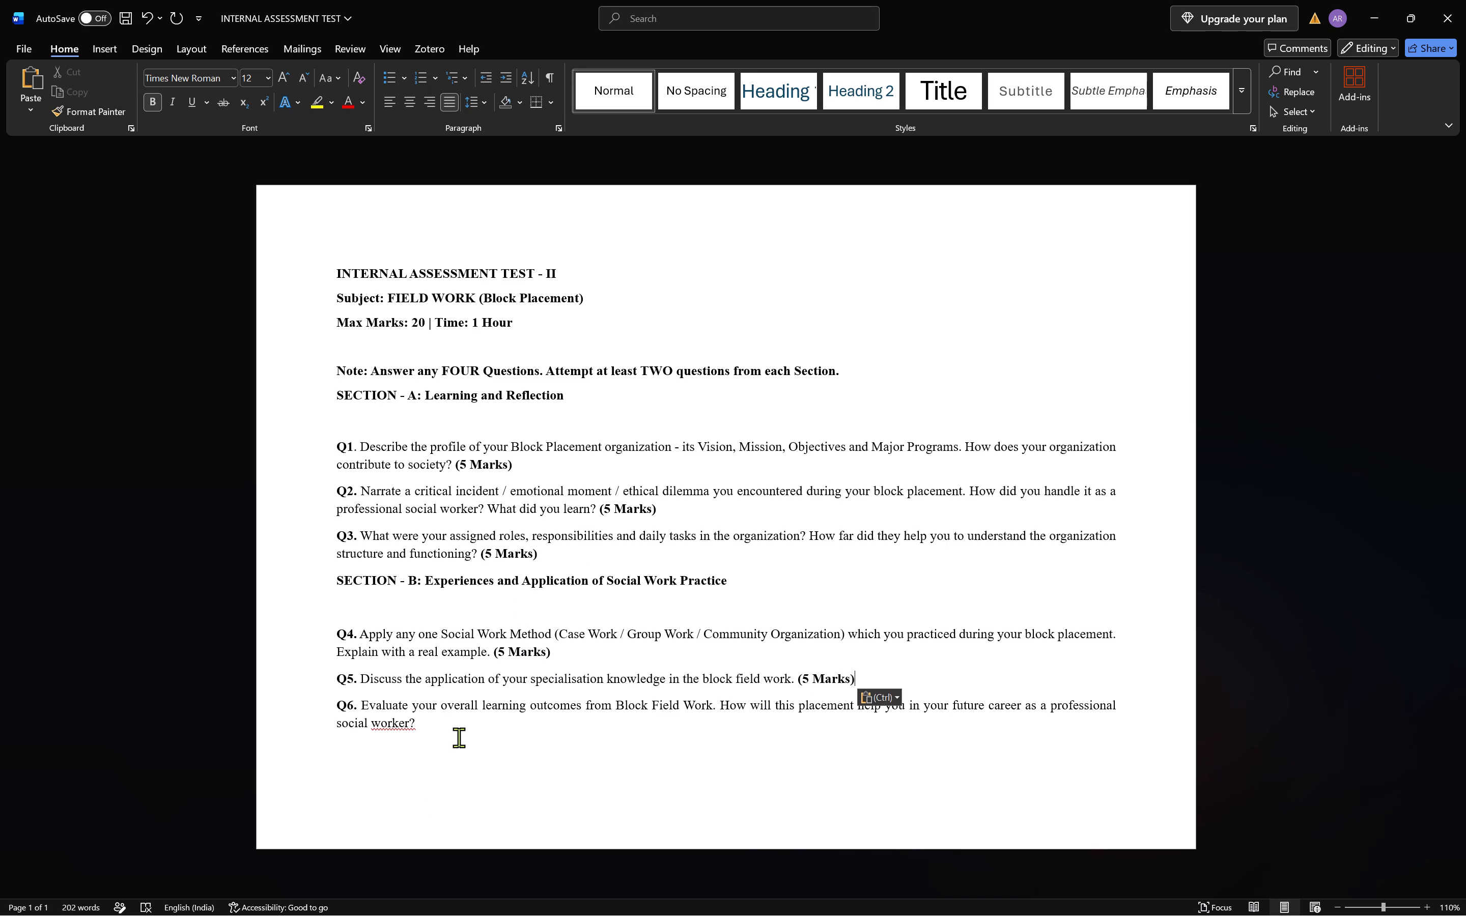
pyautogui.click(459, 737)
pyautogui.press('space')
pyautogui.hotkey('ctrl', 'v')
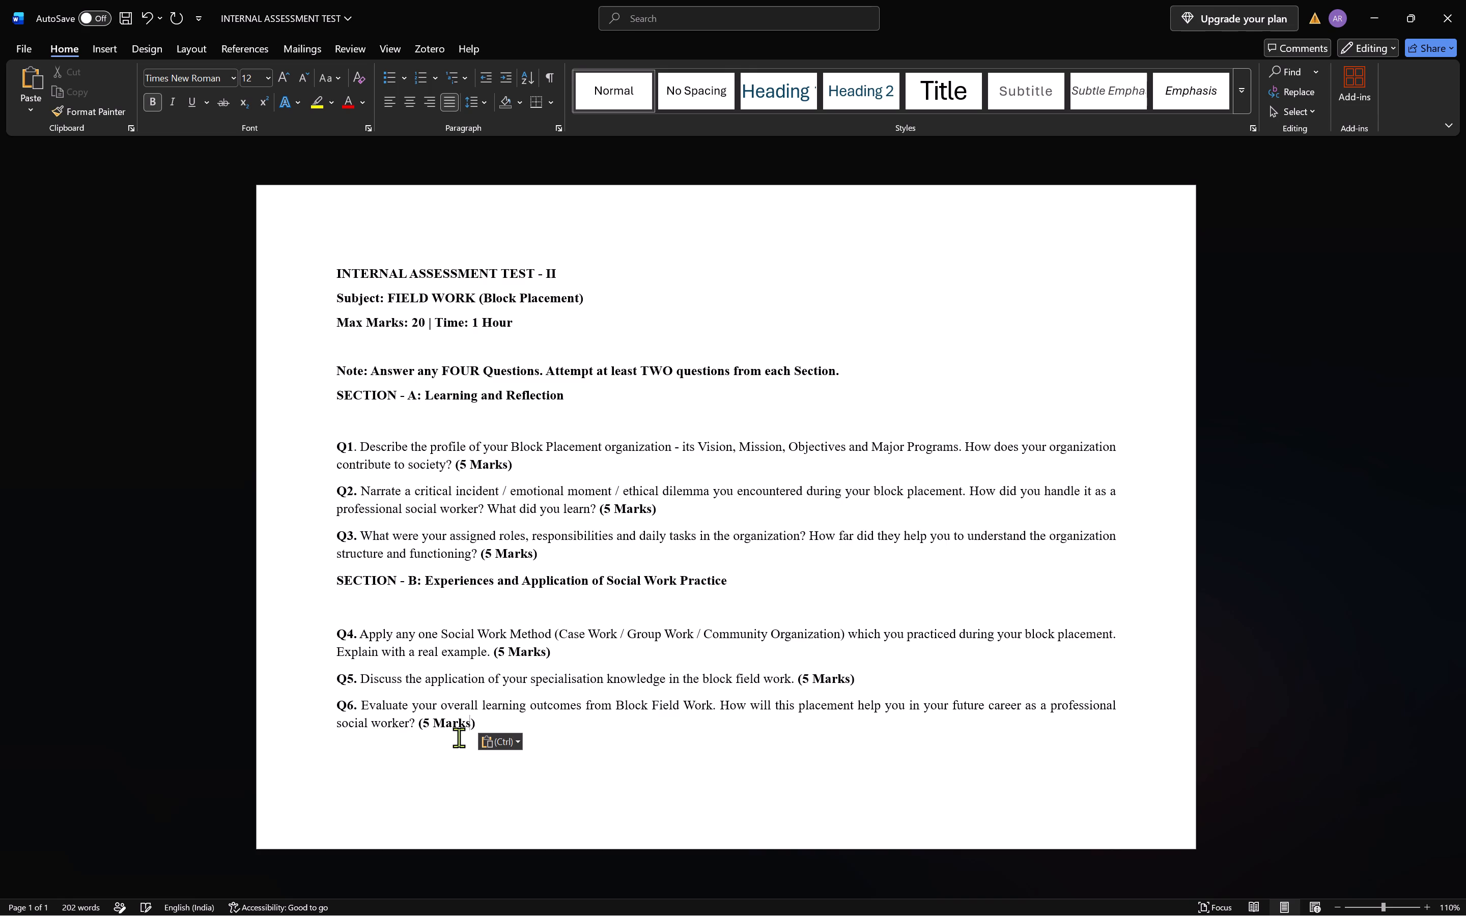
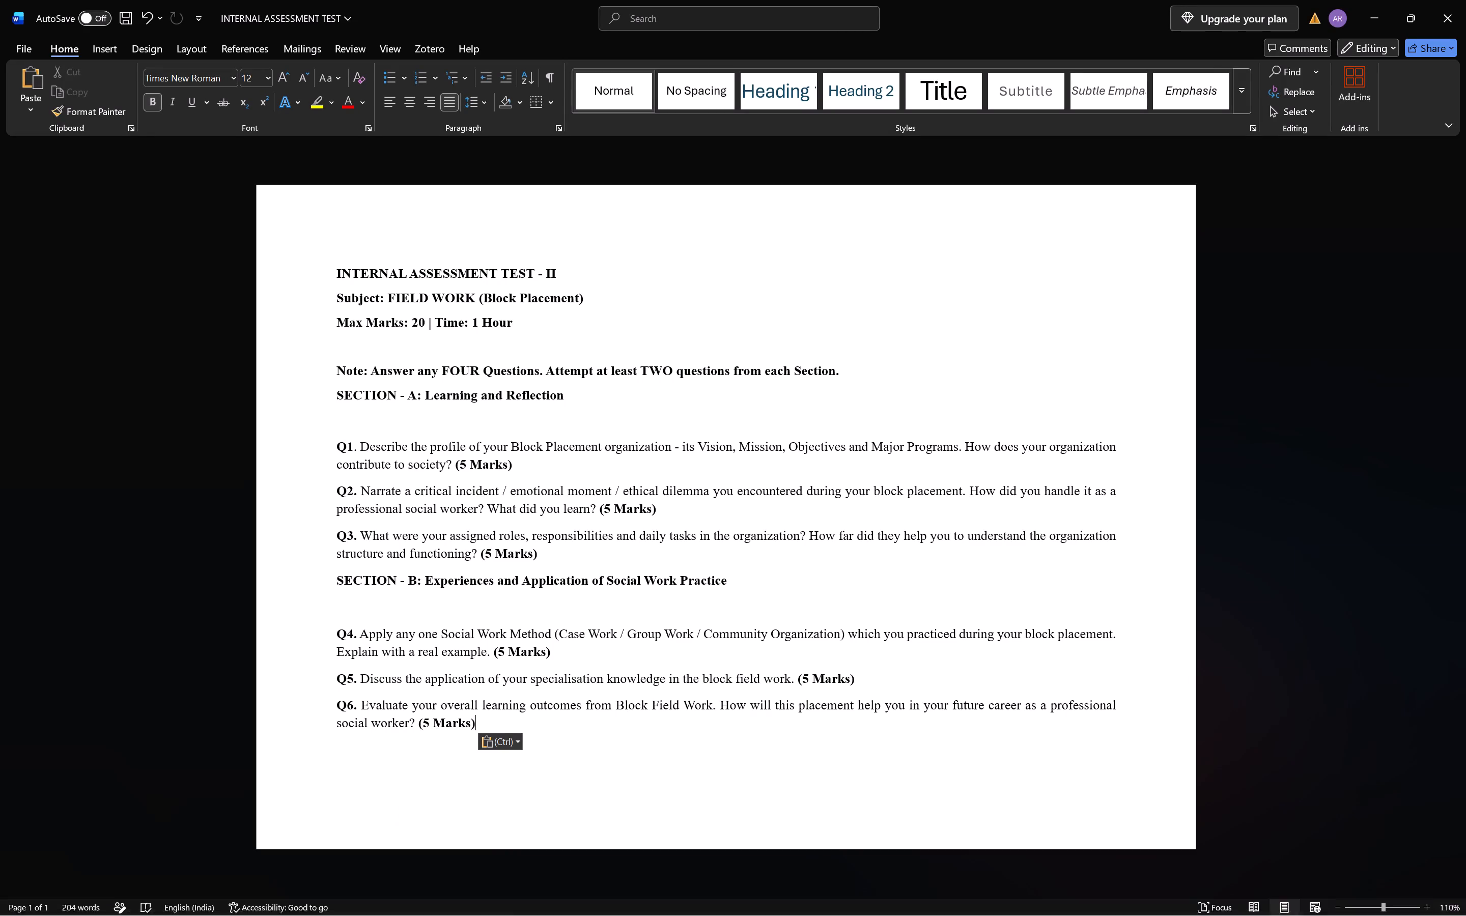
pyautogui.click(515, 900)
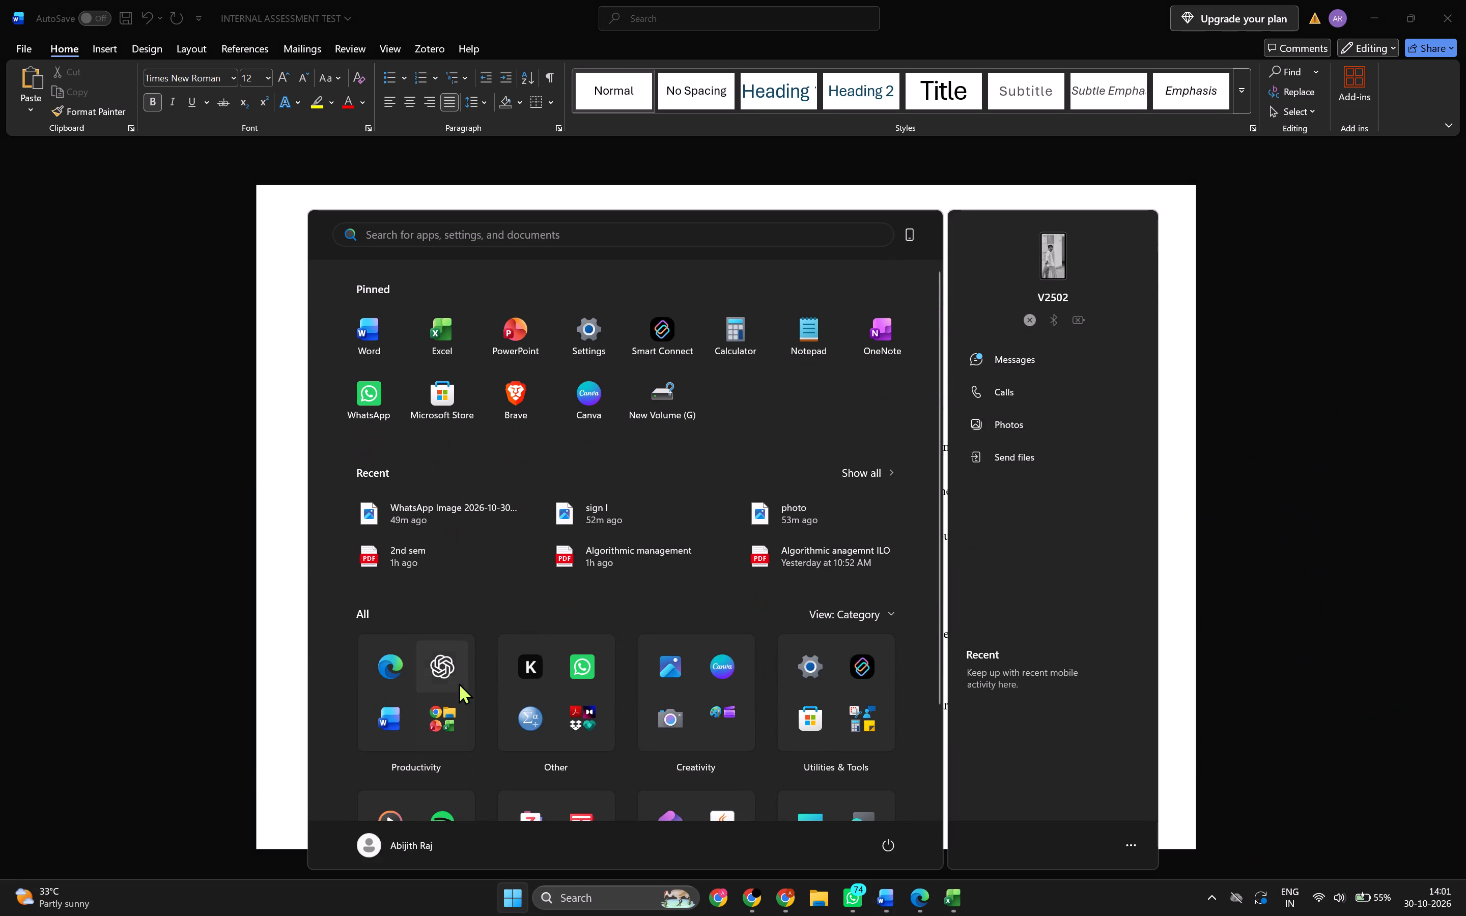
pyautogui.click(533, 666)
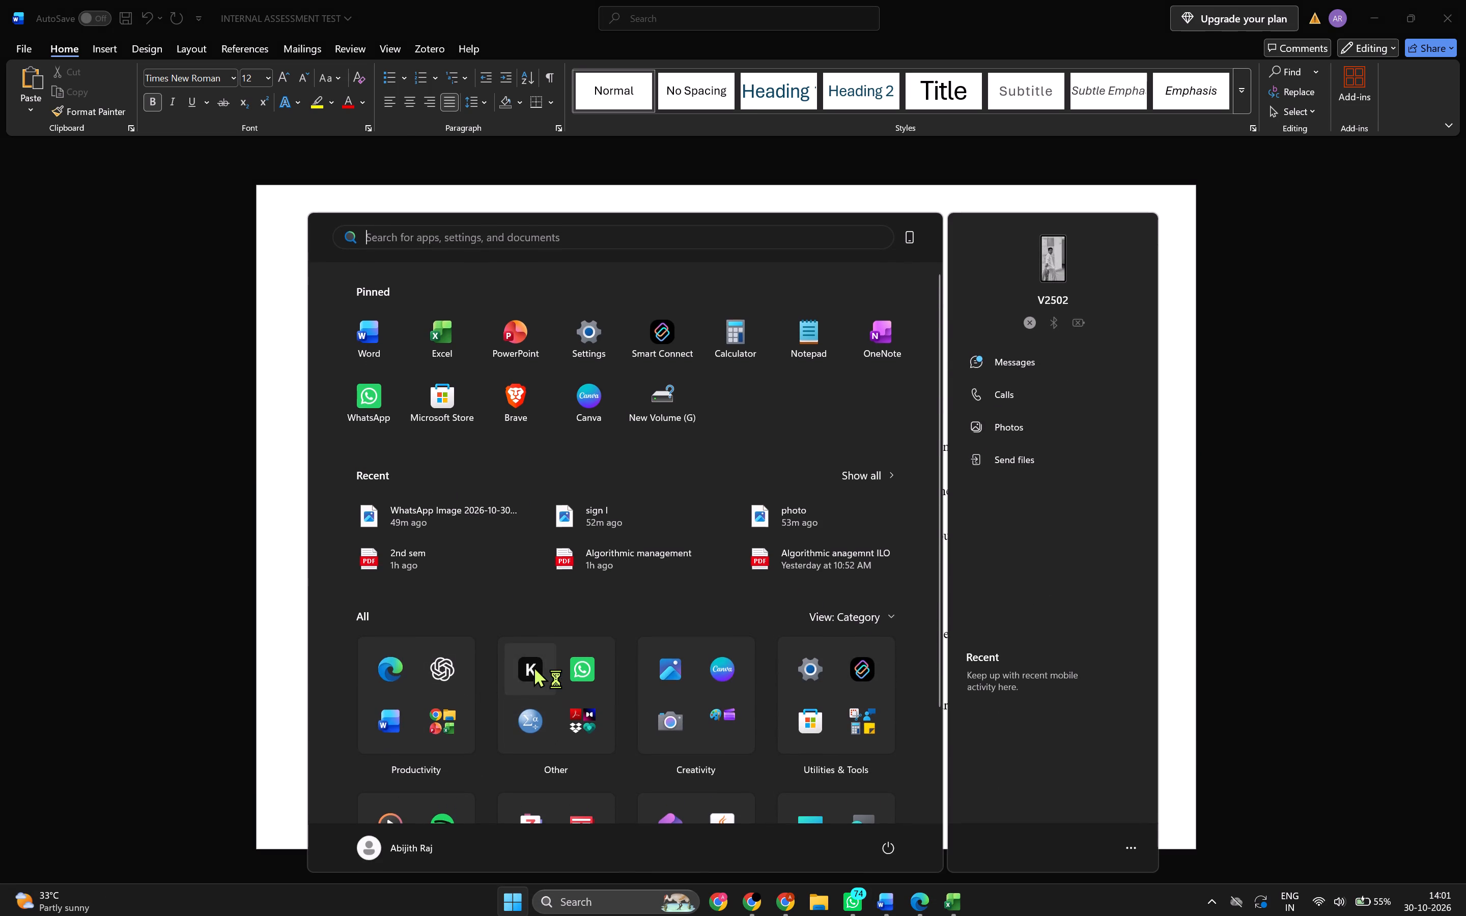
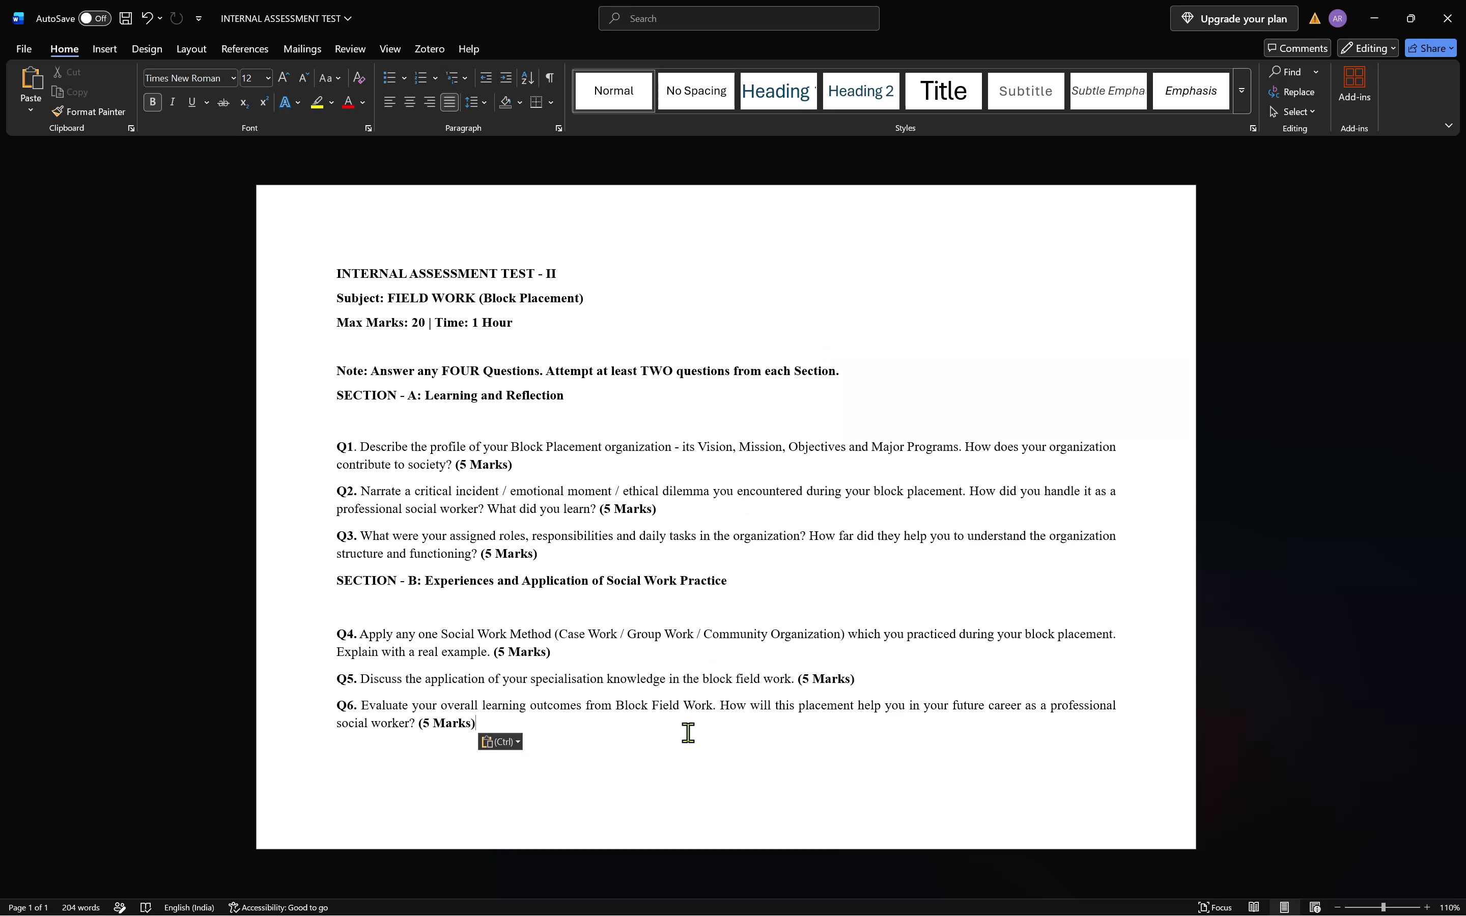
# Underline the three heading lines with the test title, subject, and maximum marks and time.
pyautogui.click(682, 747)
pyautogui.click(362, 355)
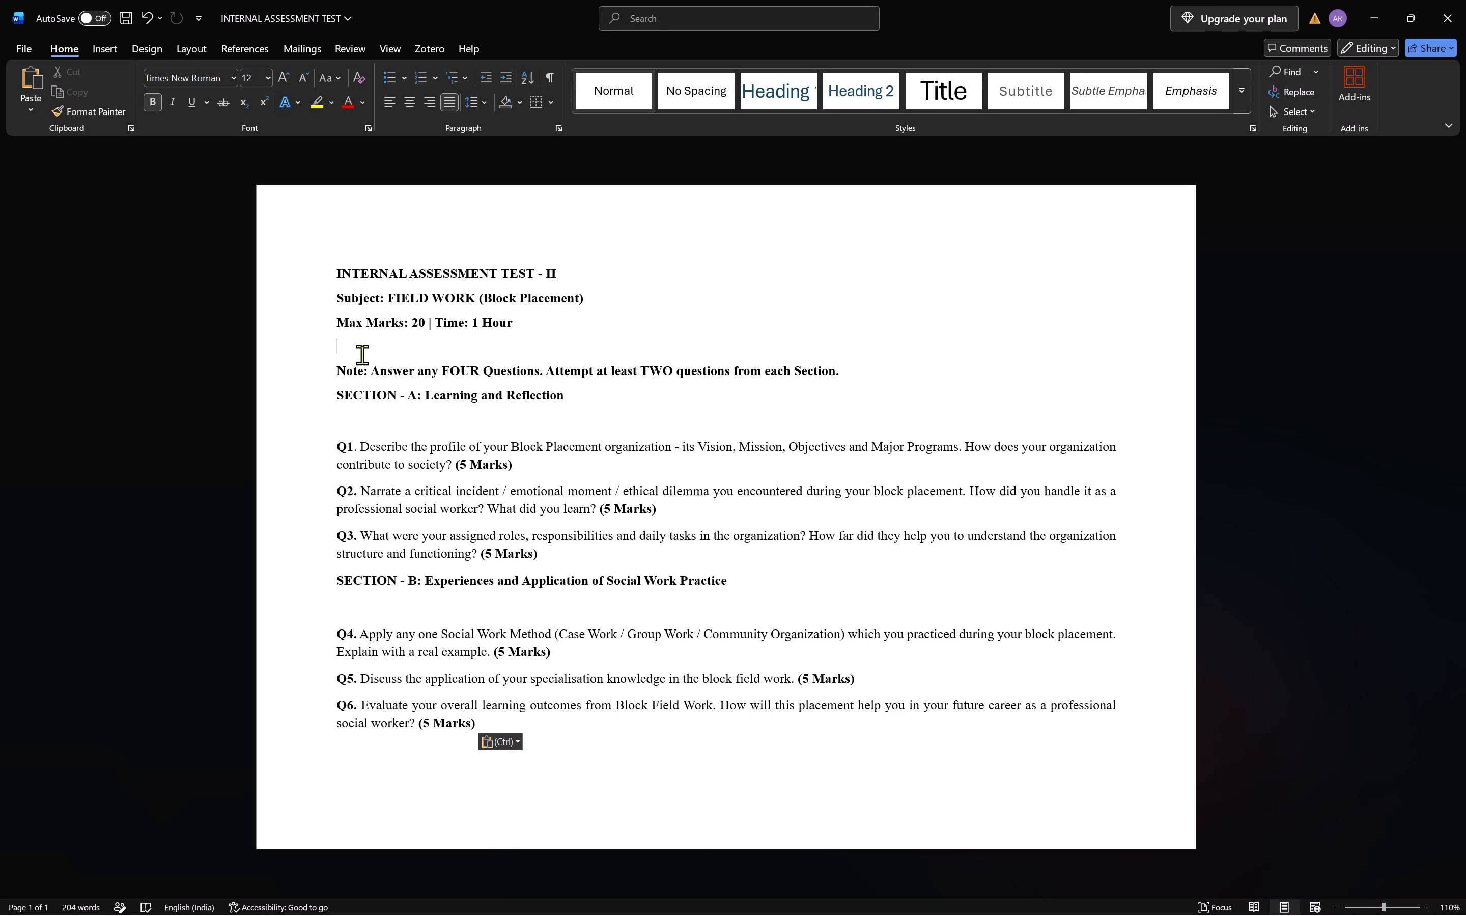
pyautogui.moveTo(531, 323); pyautogui.dragTo(323, 288)
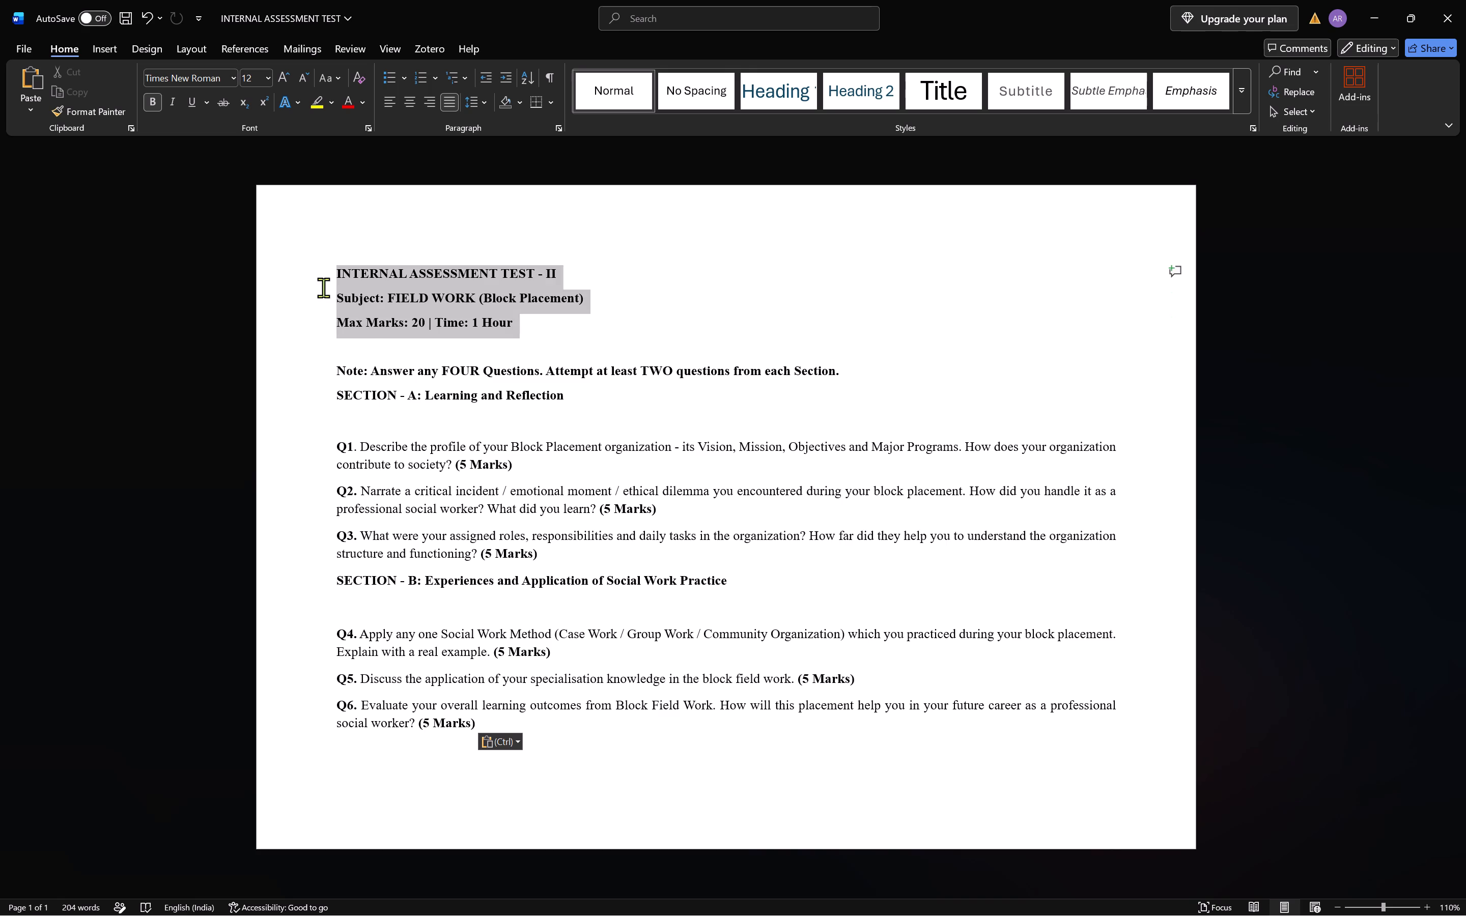
pyautogui.moveTo(323, 288); pyautogui.dragTo(565, 338)
pyautogui.click(565, 338)
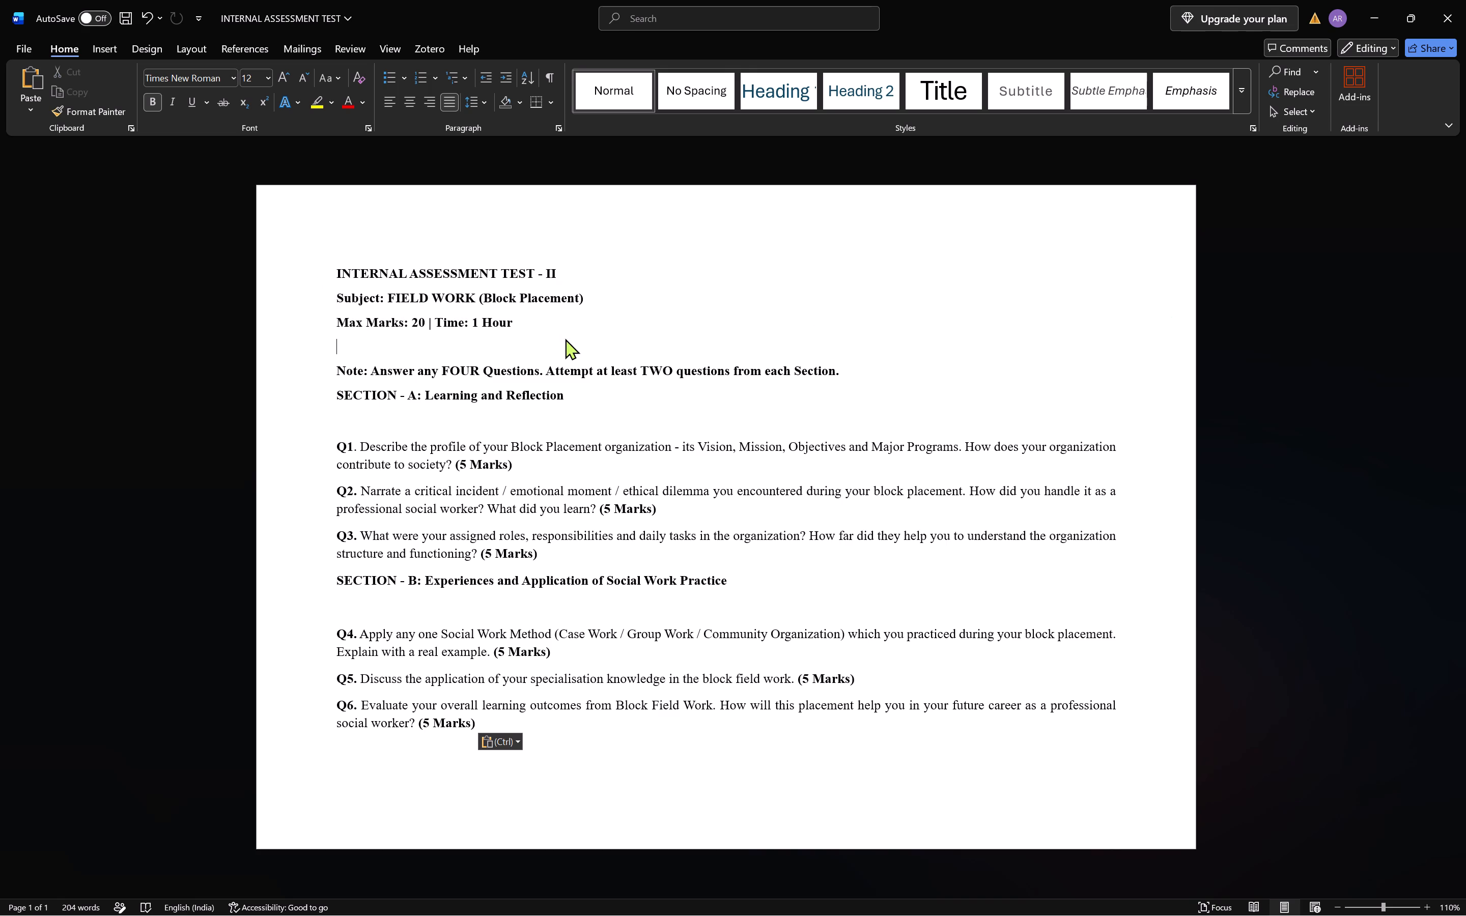
pyautogui.moveTo(540, 322); pyautogui.dragTo(301, 284)
pyautogui.hotkey('ctrl', 'u')
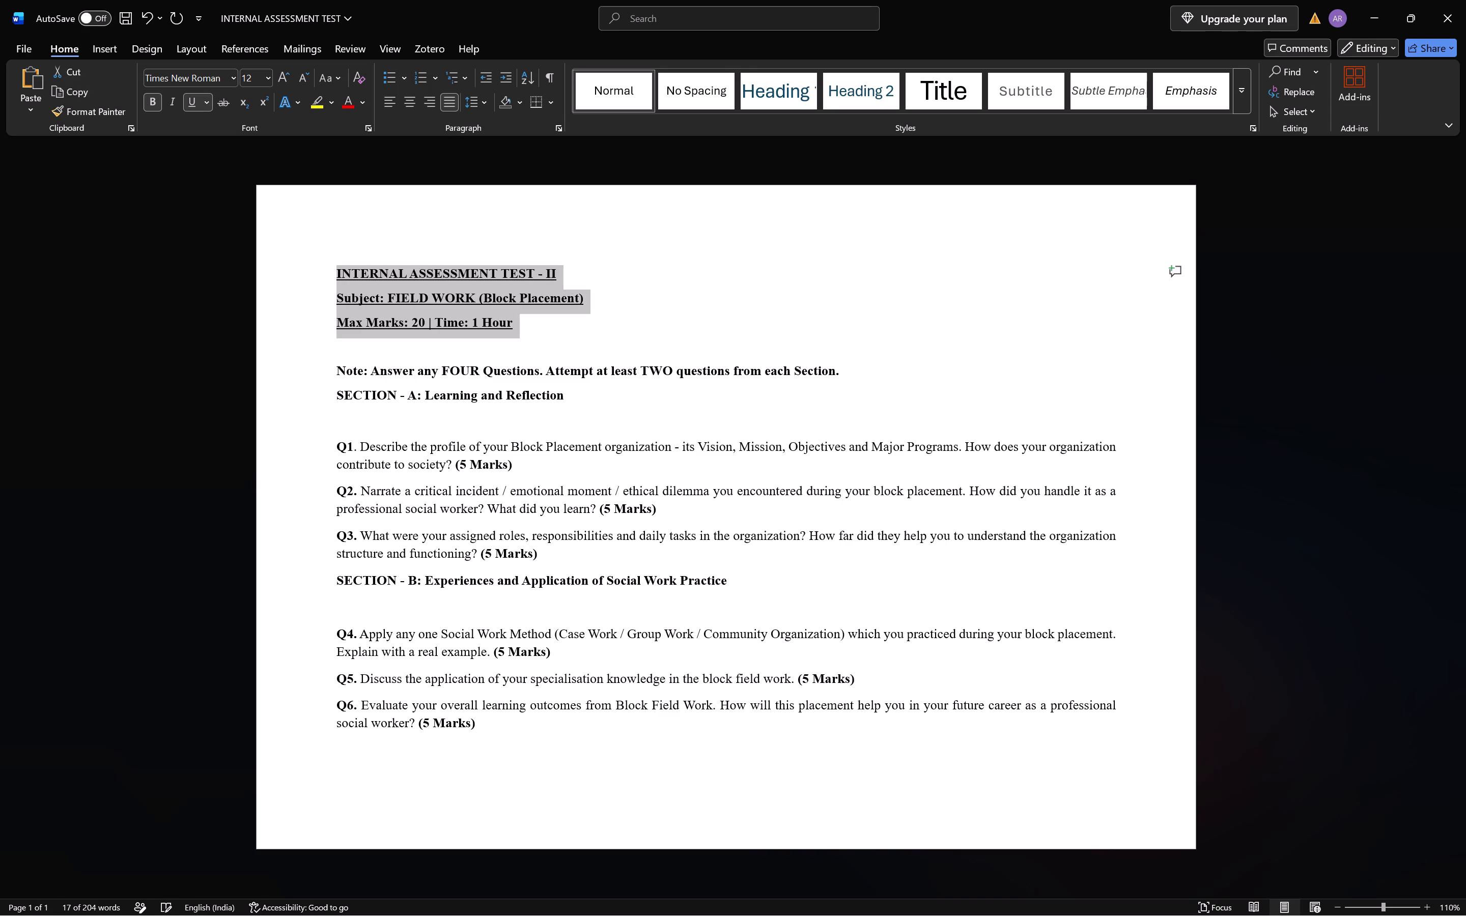
pyautogui.click(632, 318)
# Delete the empty line between the "Max Marks" line and the "Note" line.
pyautogui.click(359, 346)
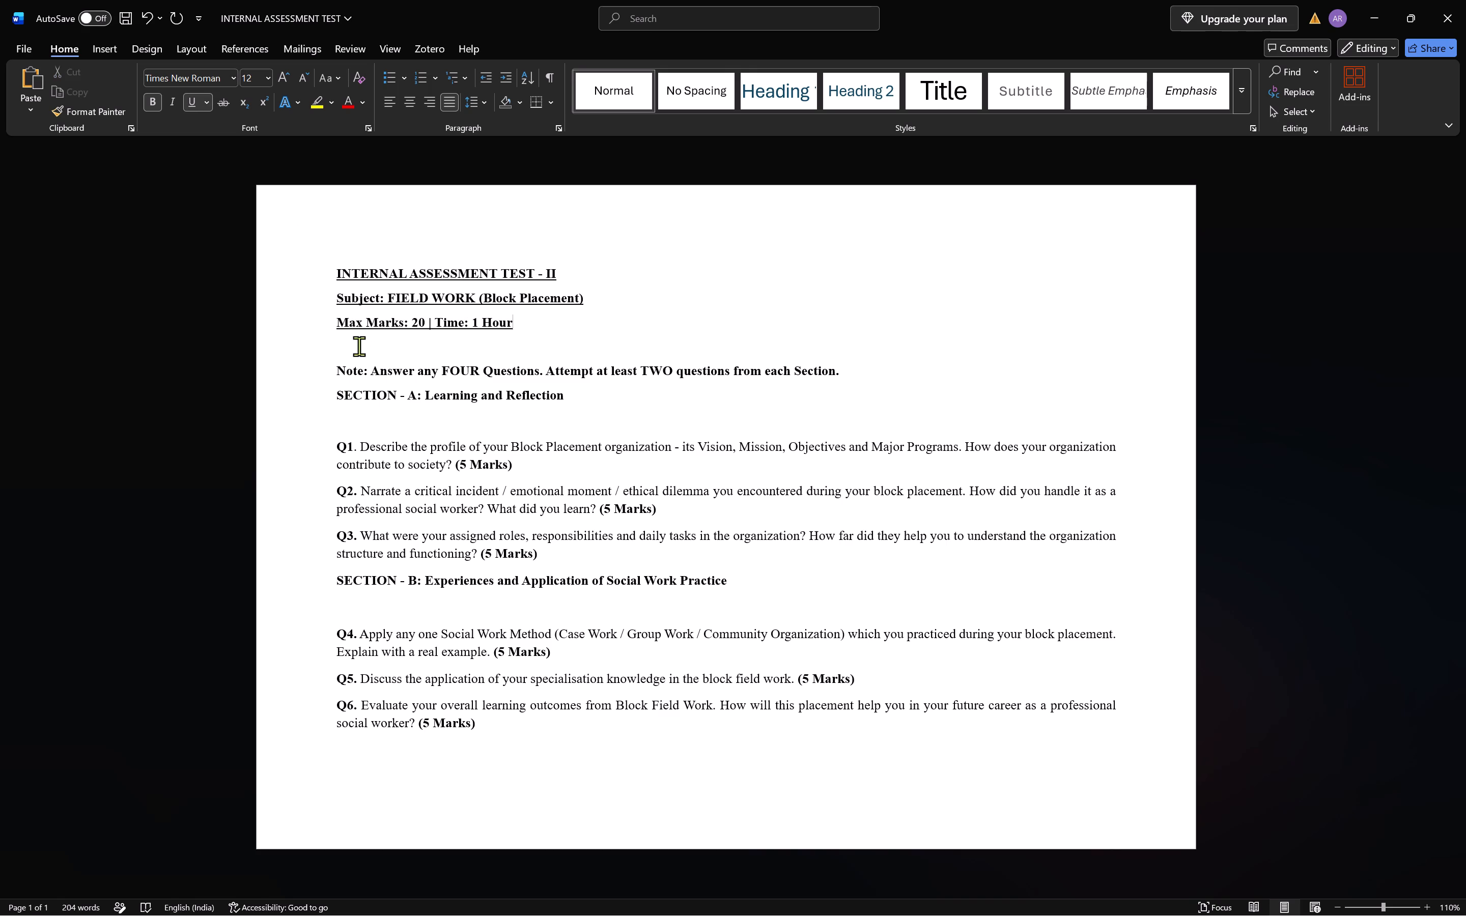
pyautogui.press('BackSpace')
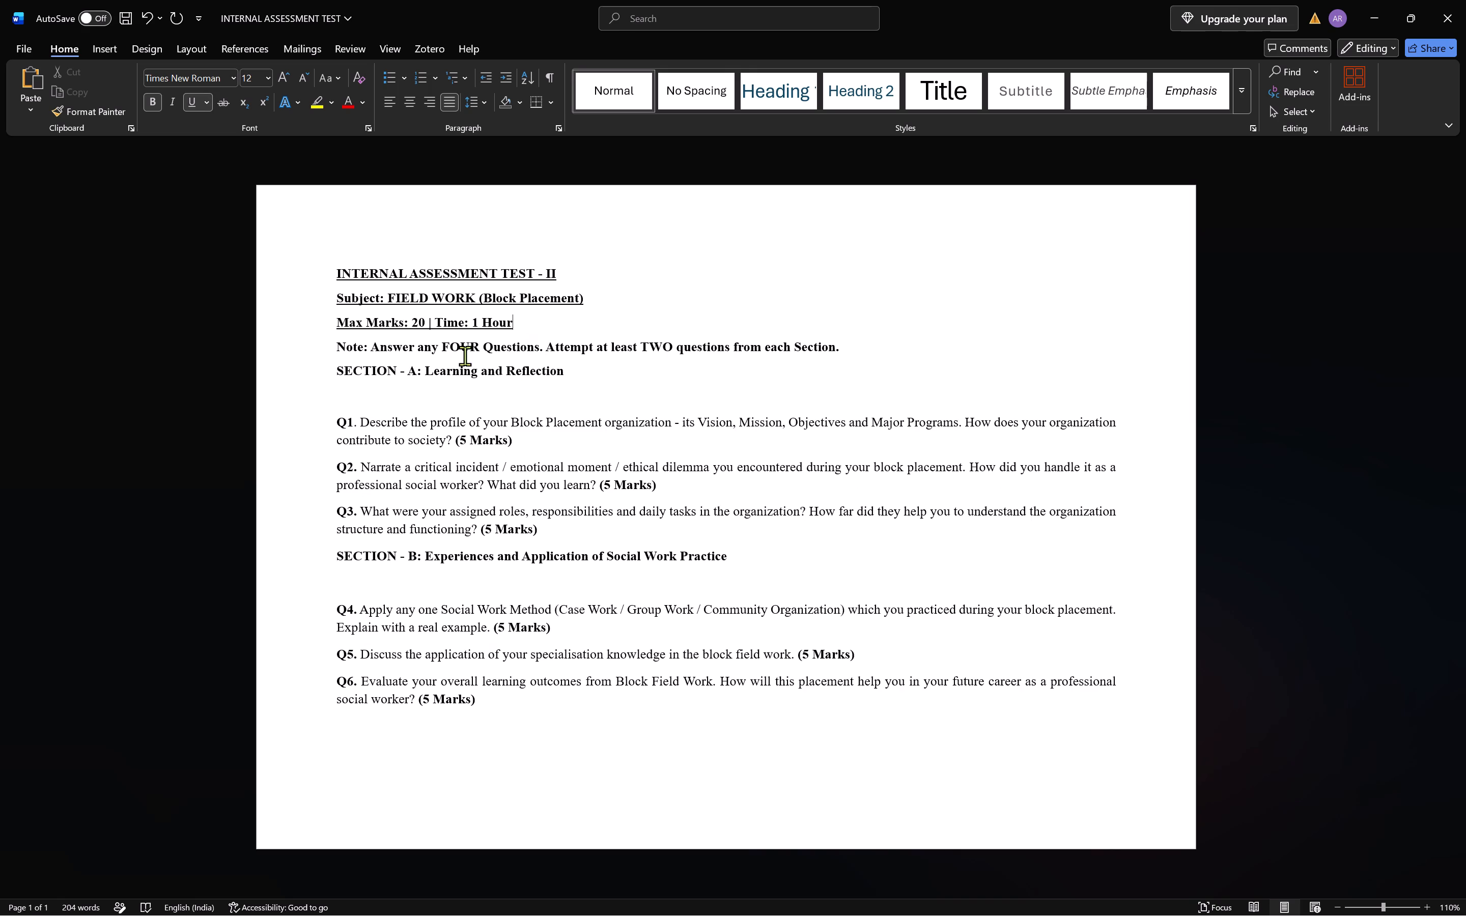
# Remove bold from the instruction text after "Note:", leaving the "Note:" label bold.
pyautogui.moveTo(370, 347); pyautogui.dragTo(838, 350)
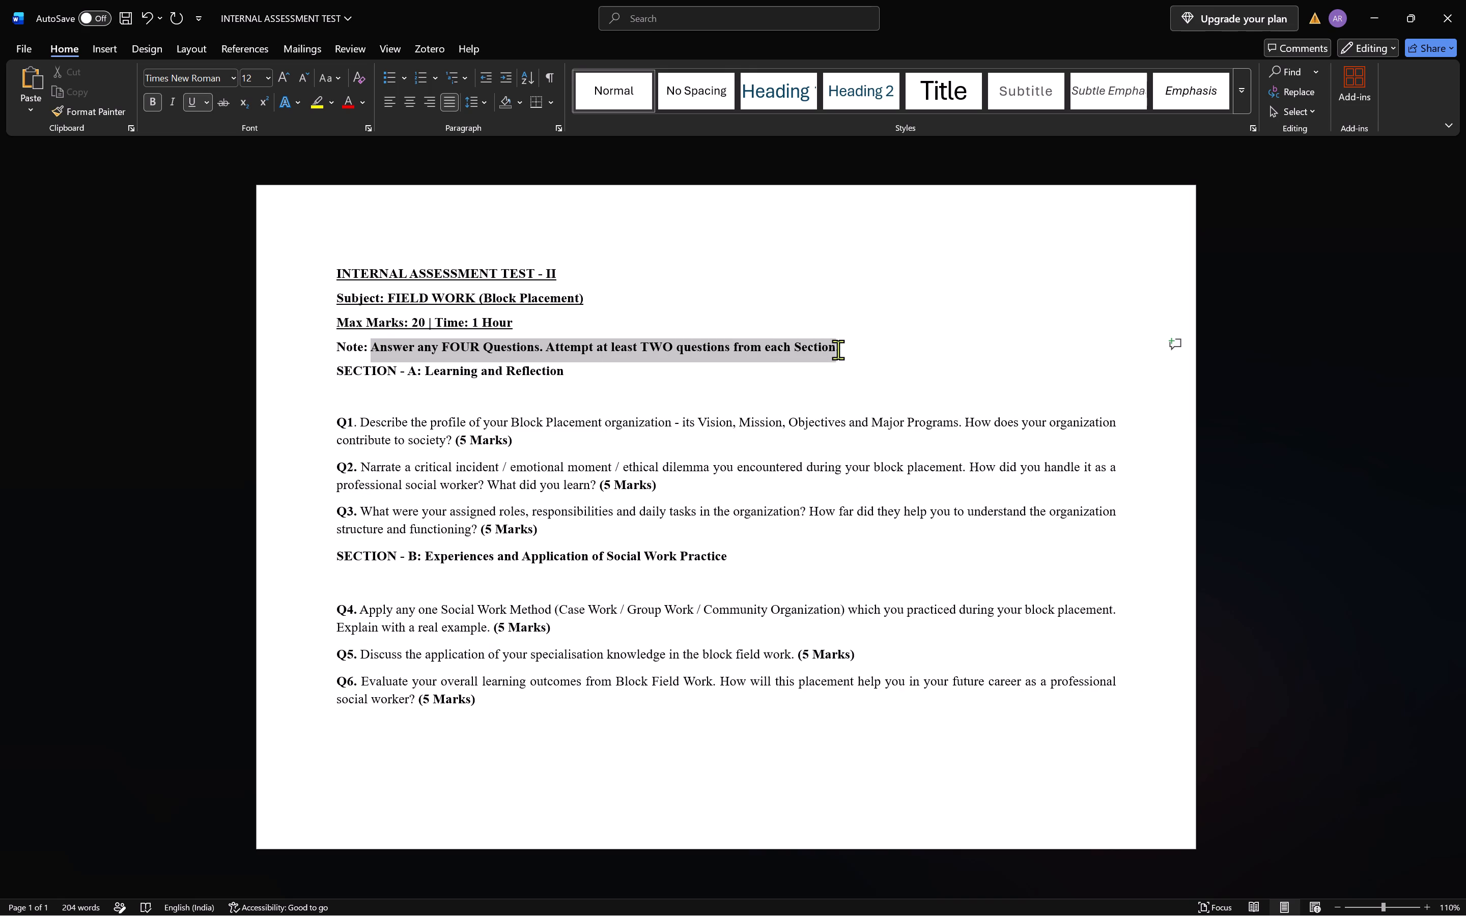
pyautogui.moveTo(838, 350); pyautogui.dragTo(840, 350)
pyautogui.hotkey('ctrl', 'b')
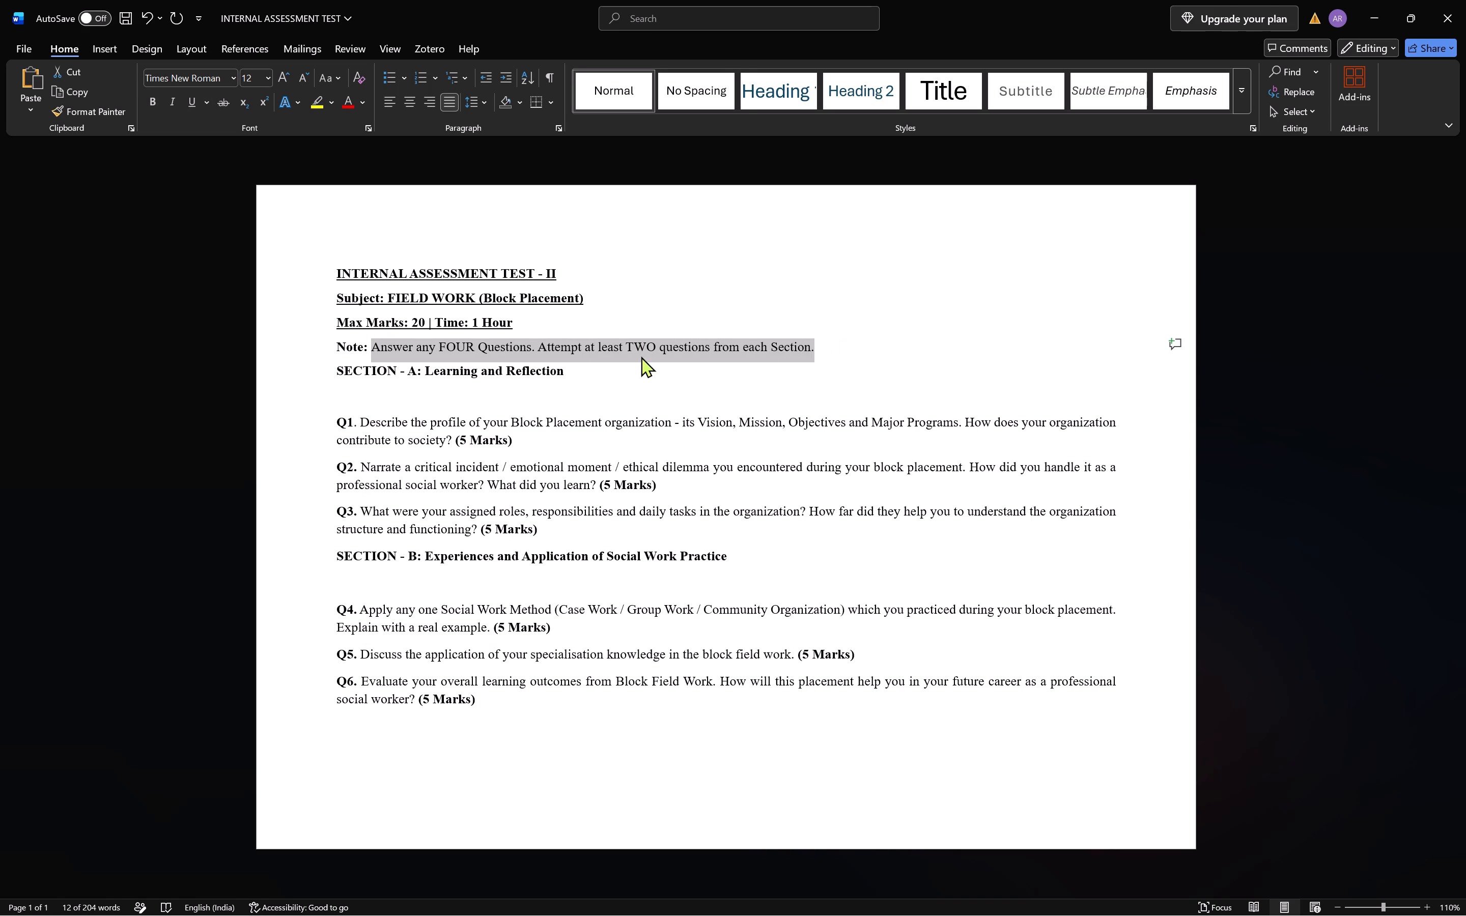
# Make only the phrases "TWO questions" and "each Section" bold within the note.
pyautogui.click(626, 342)
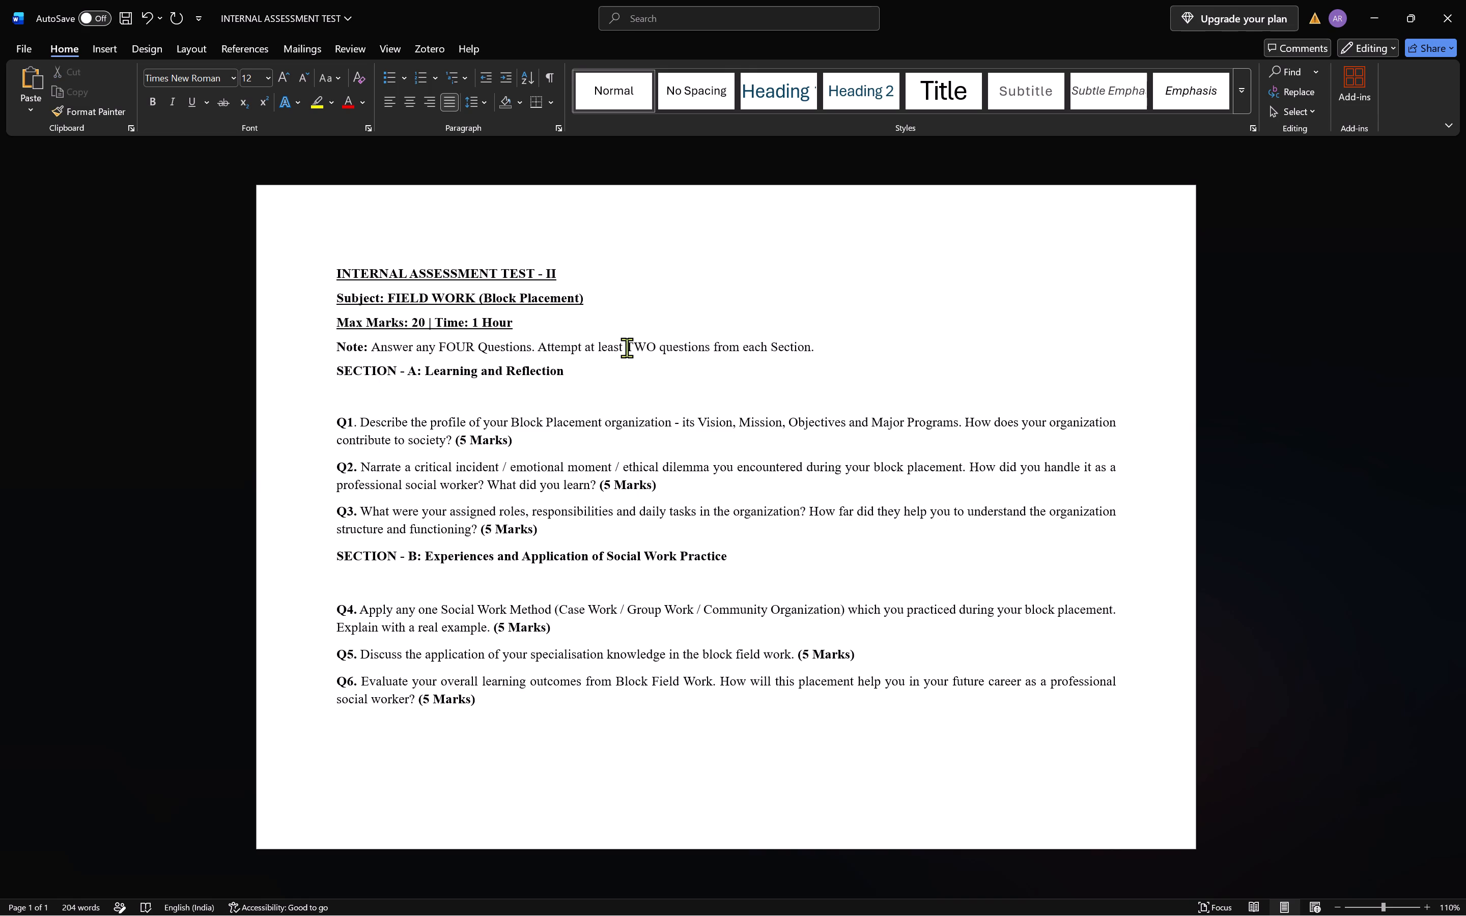
pyautogui.moveTo(627, 348); pyautogui.dragTo(783, 343)
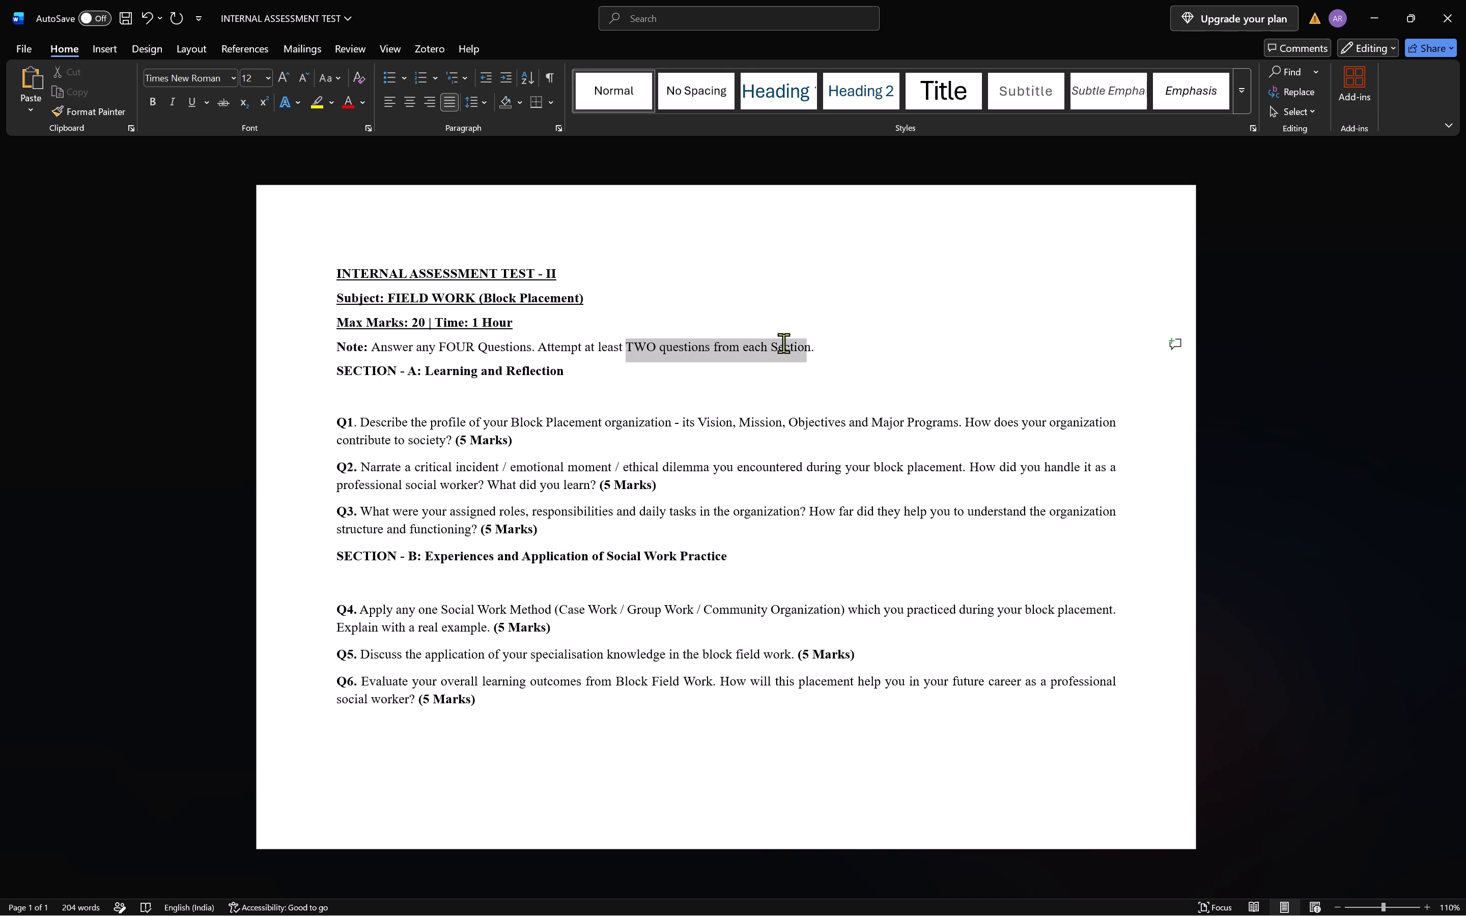
pyautogui.moveTo(783, 343); pyautogui.dragTo(705, 350)
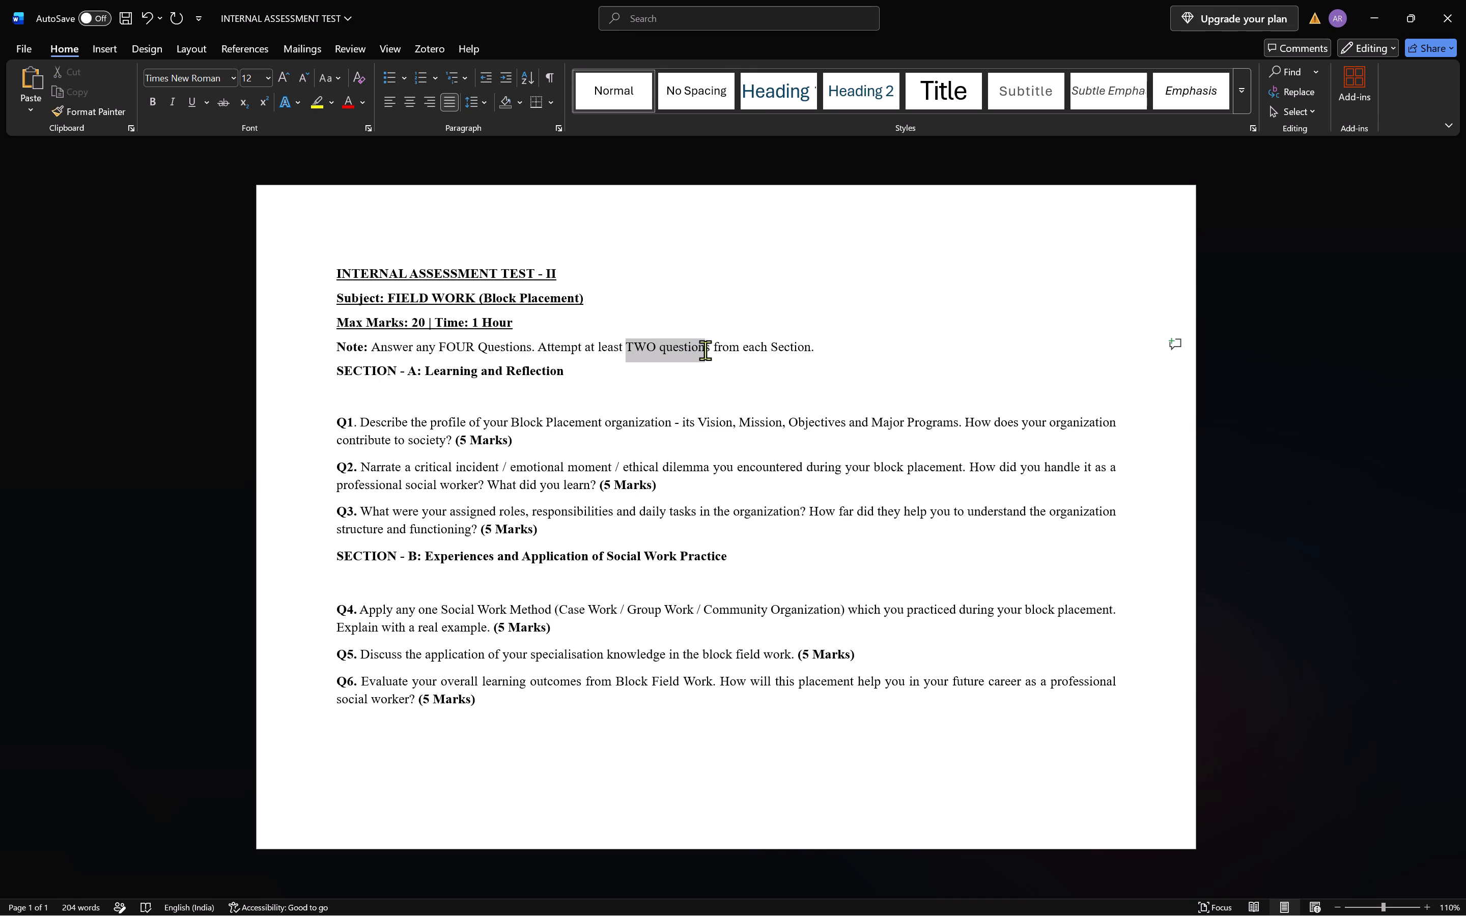
pyautogui.moveTo(705, 350); pyautogui.dragTo(712, 353)
pyautogui.hotkey('ctrl', 'b')
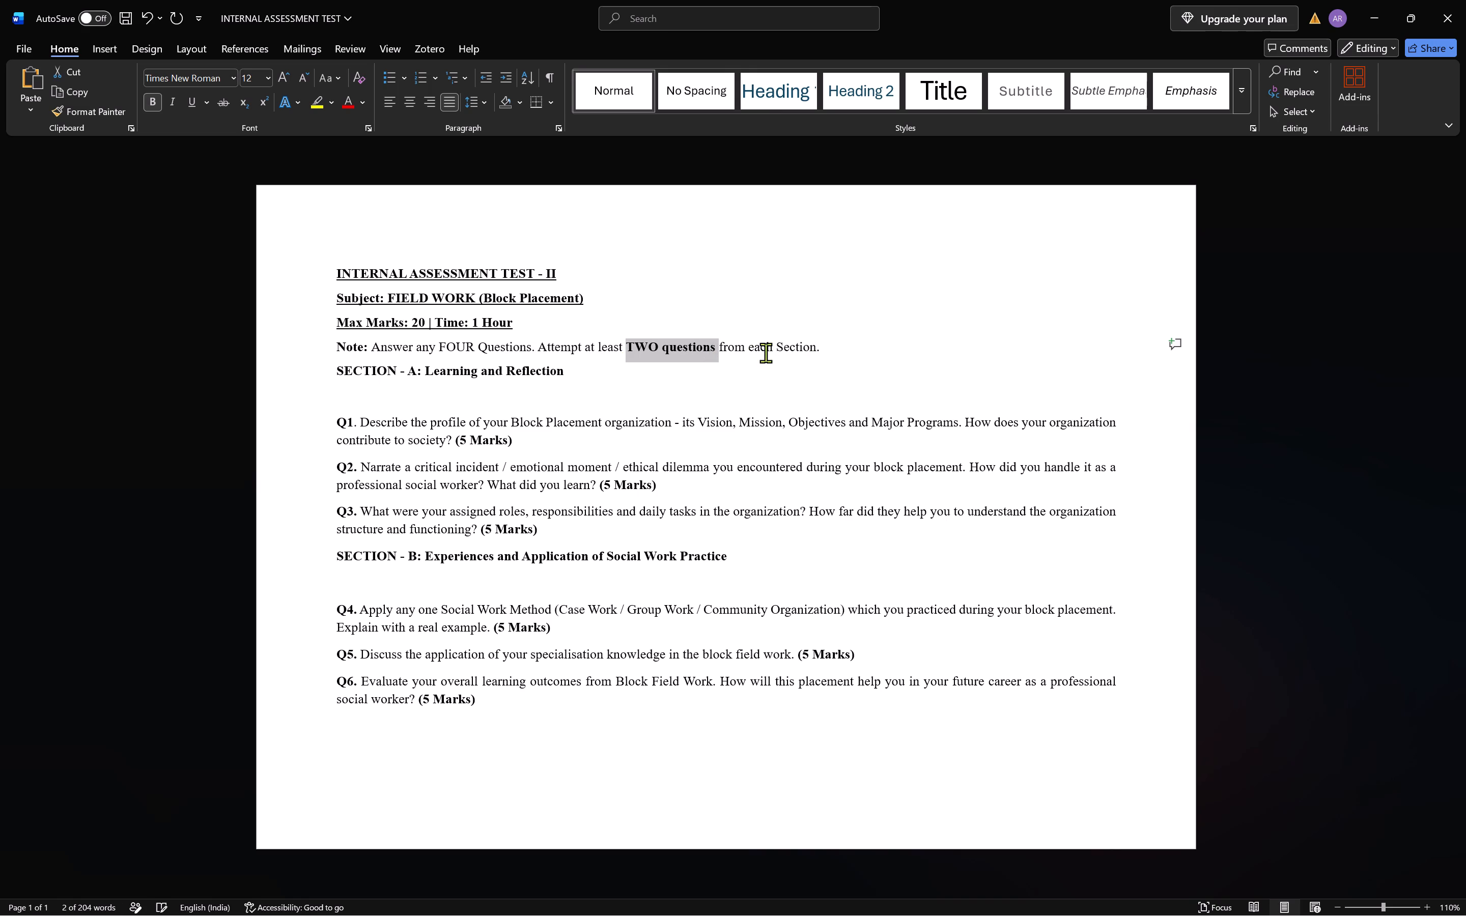
pyautogui.moveTo(751, 347); pyautogui.dragTo(803, 351)
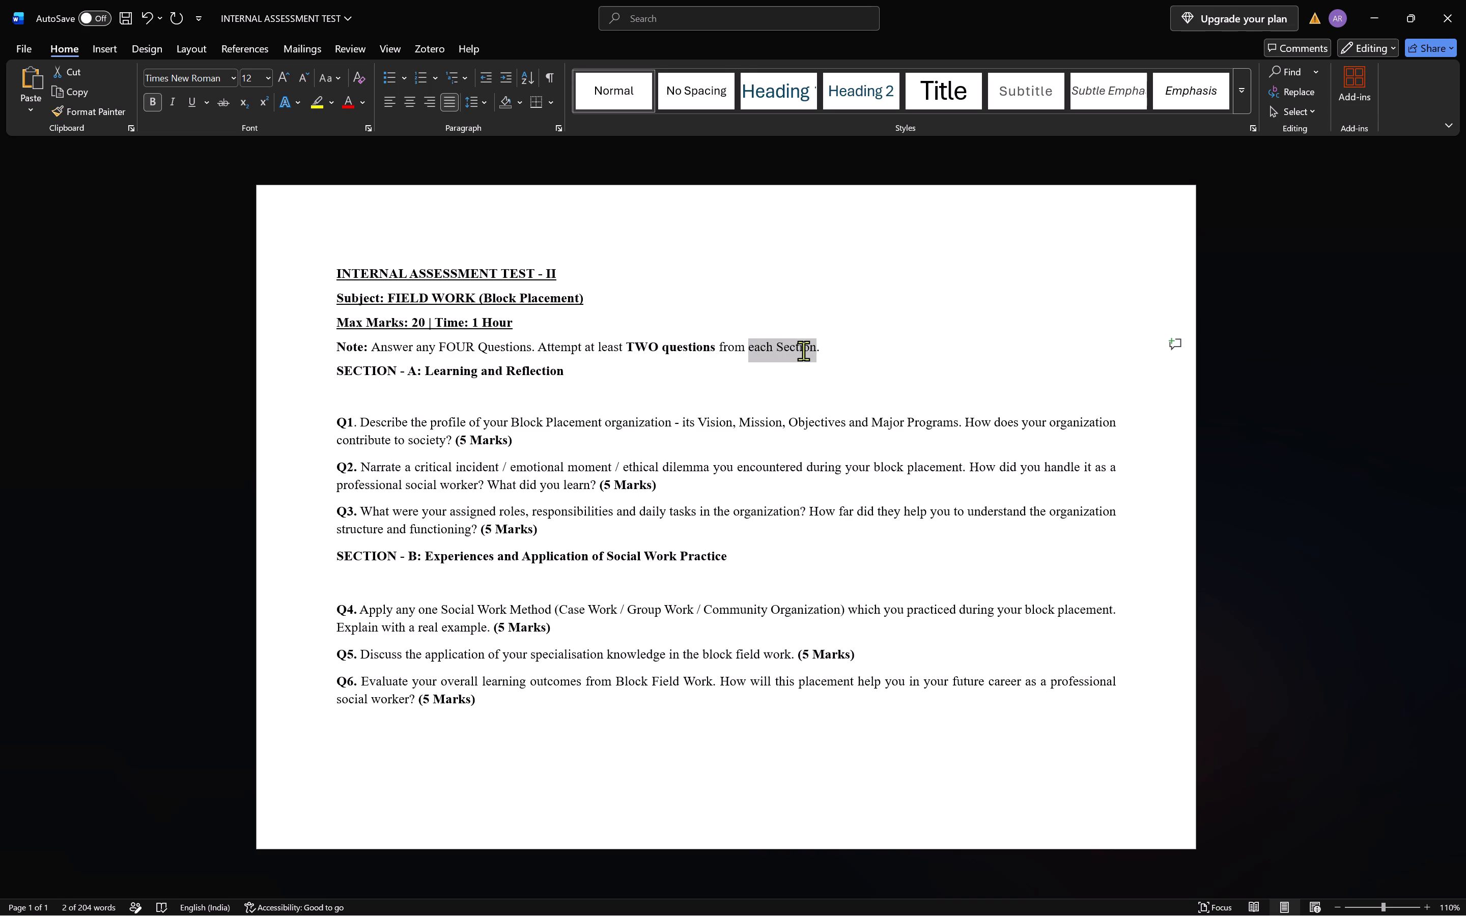
pyautogui.moveTo(803, 351); pyautogui.dragTo(805, 351)
pyautogui.hotkey('ctrl', 'b')
pyautogui.click(963, 346)
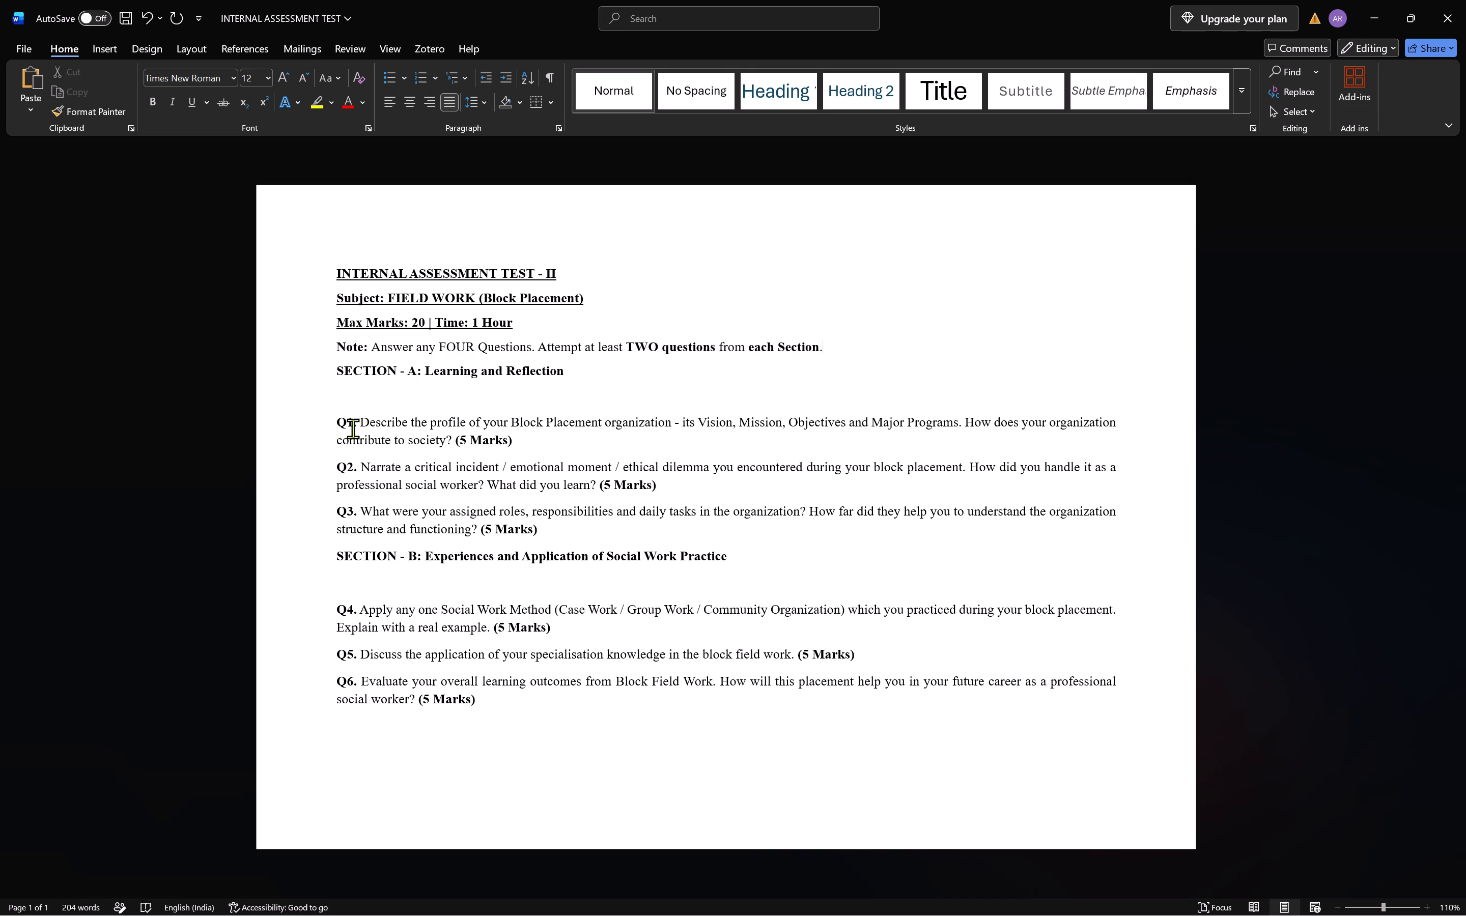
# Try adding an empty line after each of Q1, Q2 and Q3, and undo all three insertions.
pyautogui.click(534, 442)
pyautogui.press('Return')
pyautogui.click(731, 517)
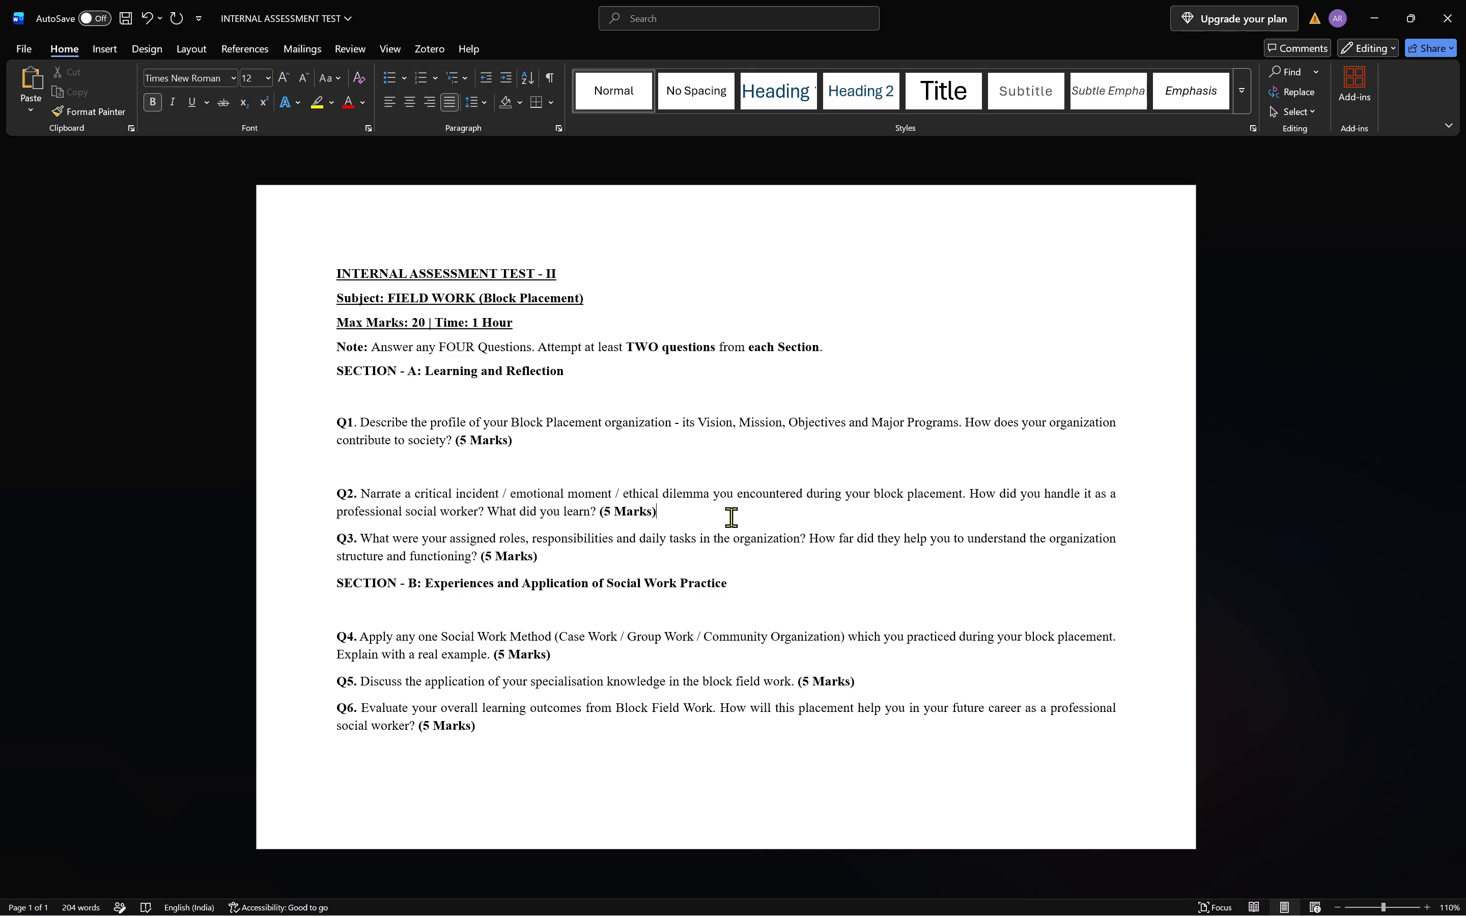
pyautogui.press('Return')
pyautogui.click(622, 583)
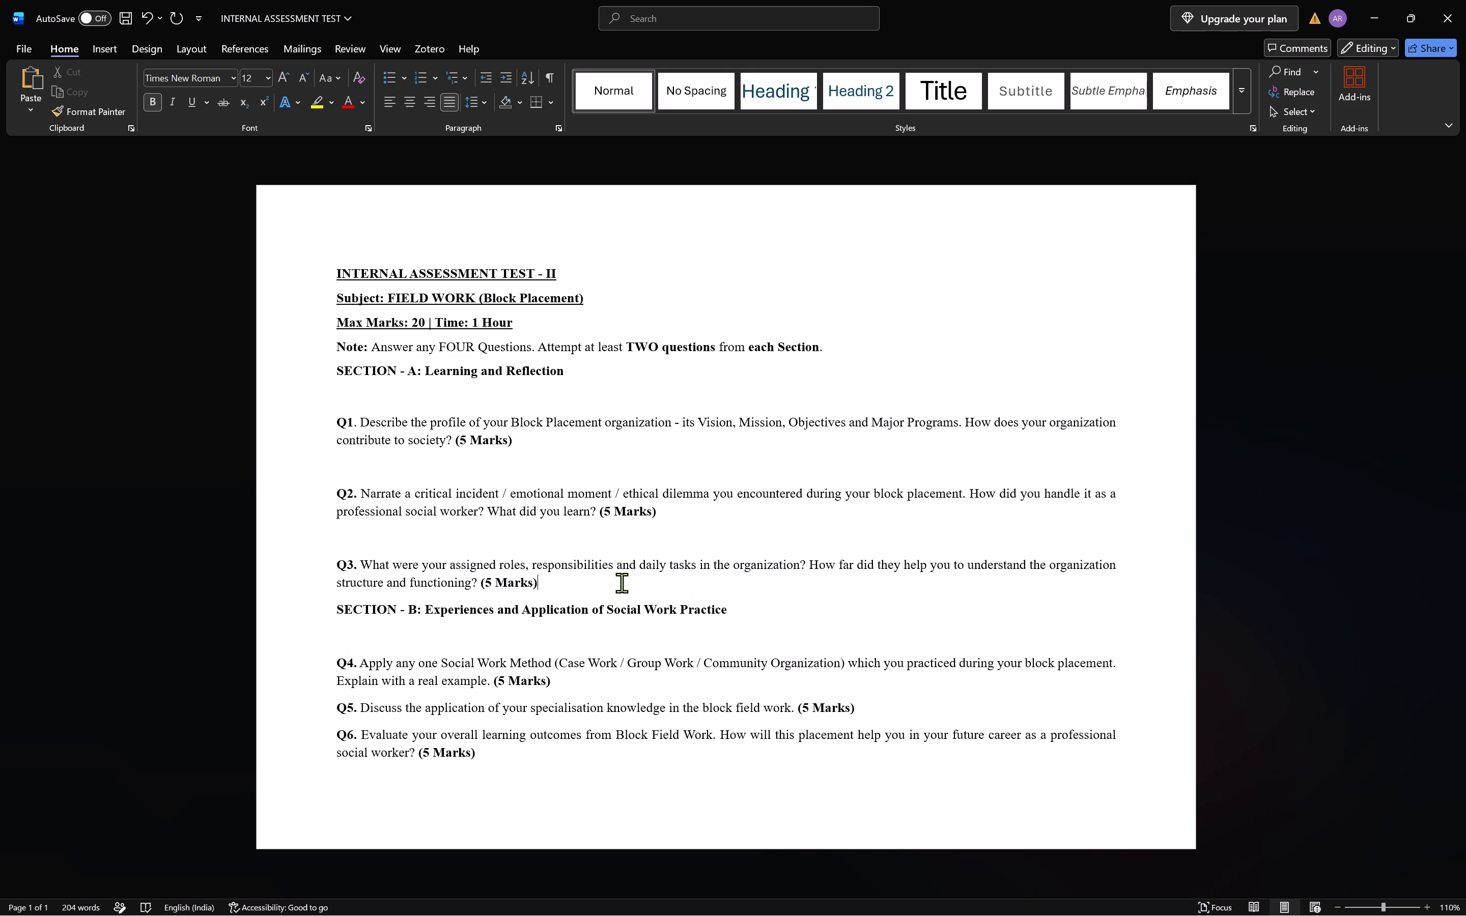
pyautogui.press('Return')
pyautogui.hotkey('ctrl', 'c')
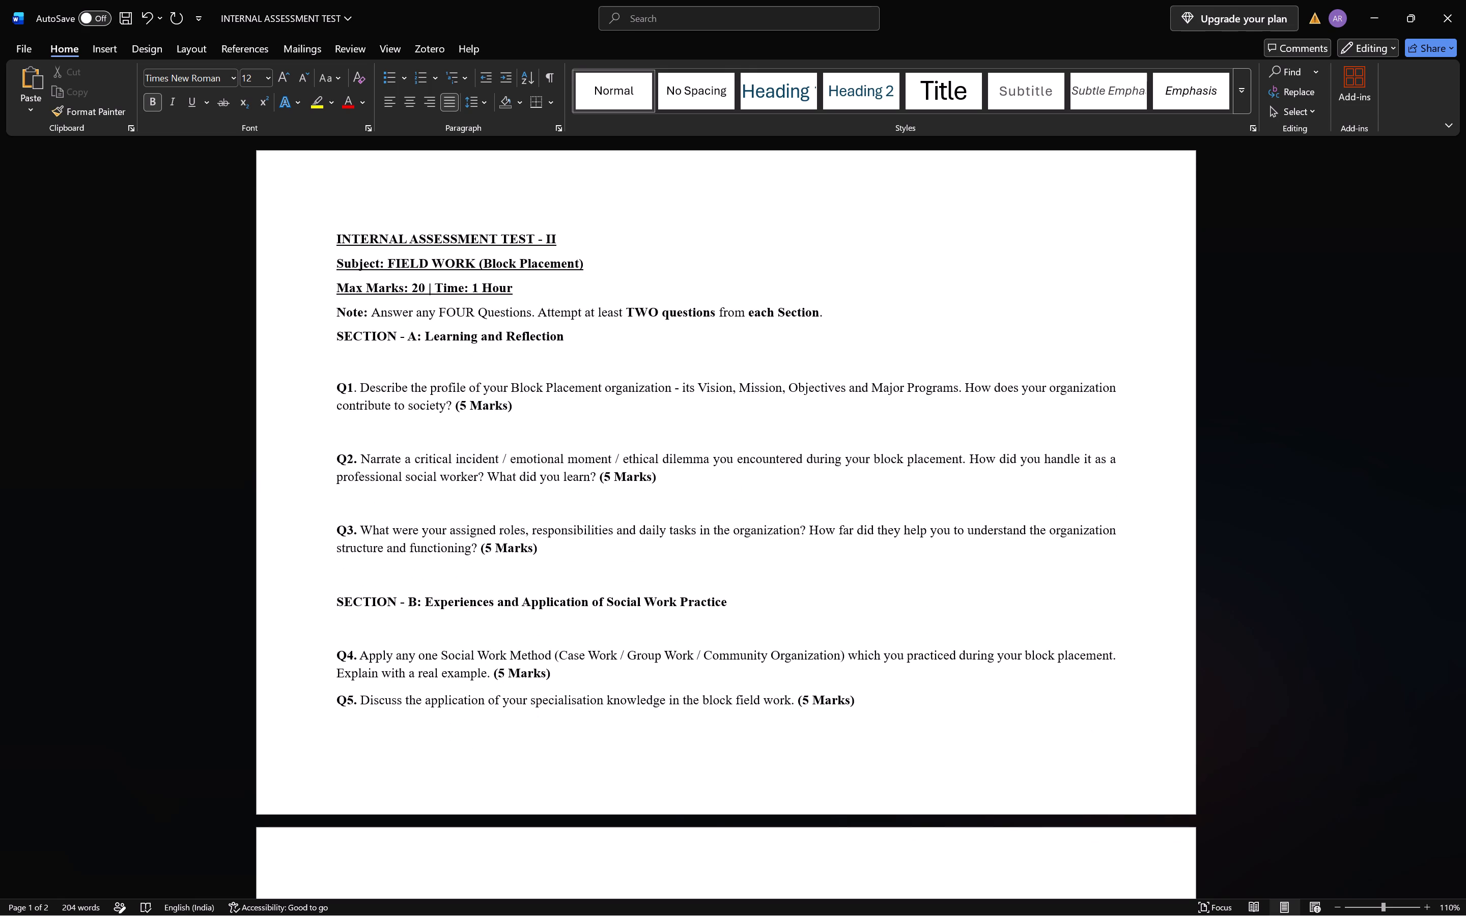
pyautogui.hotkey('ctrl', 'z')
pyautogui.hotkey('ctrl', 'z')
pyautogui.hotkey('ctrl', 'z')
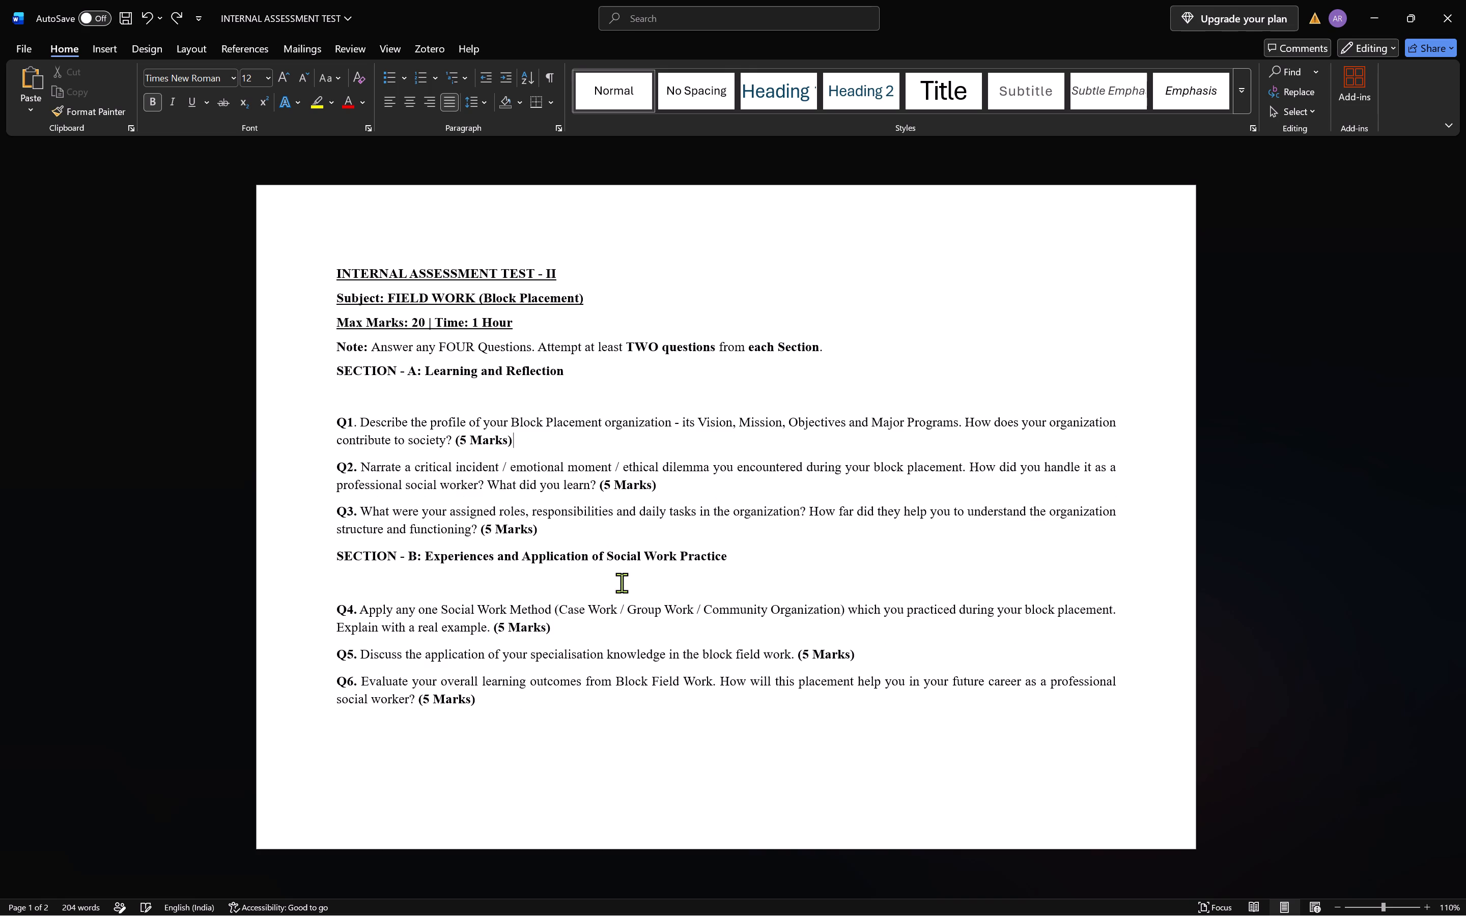
# Set the line spacing of questions Q1, Q2 and Q3 in Section A to 1.15.
pyautogui.moveTo(331, 410); pyautogui.dragTo(518, 618)
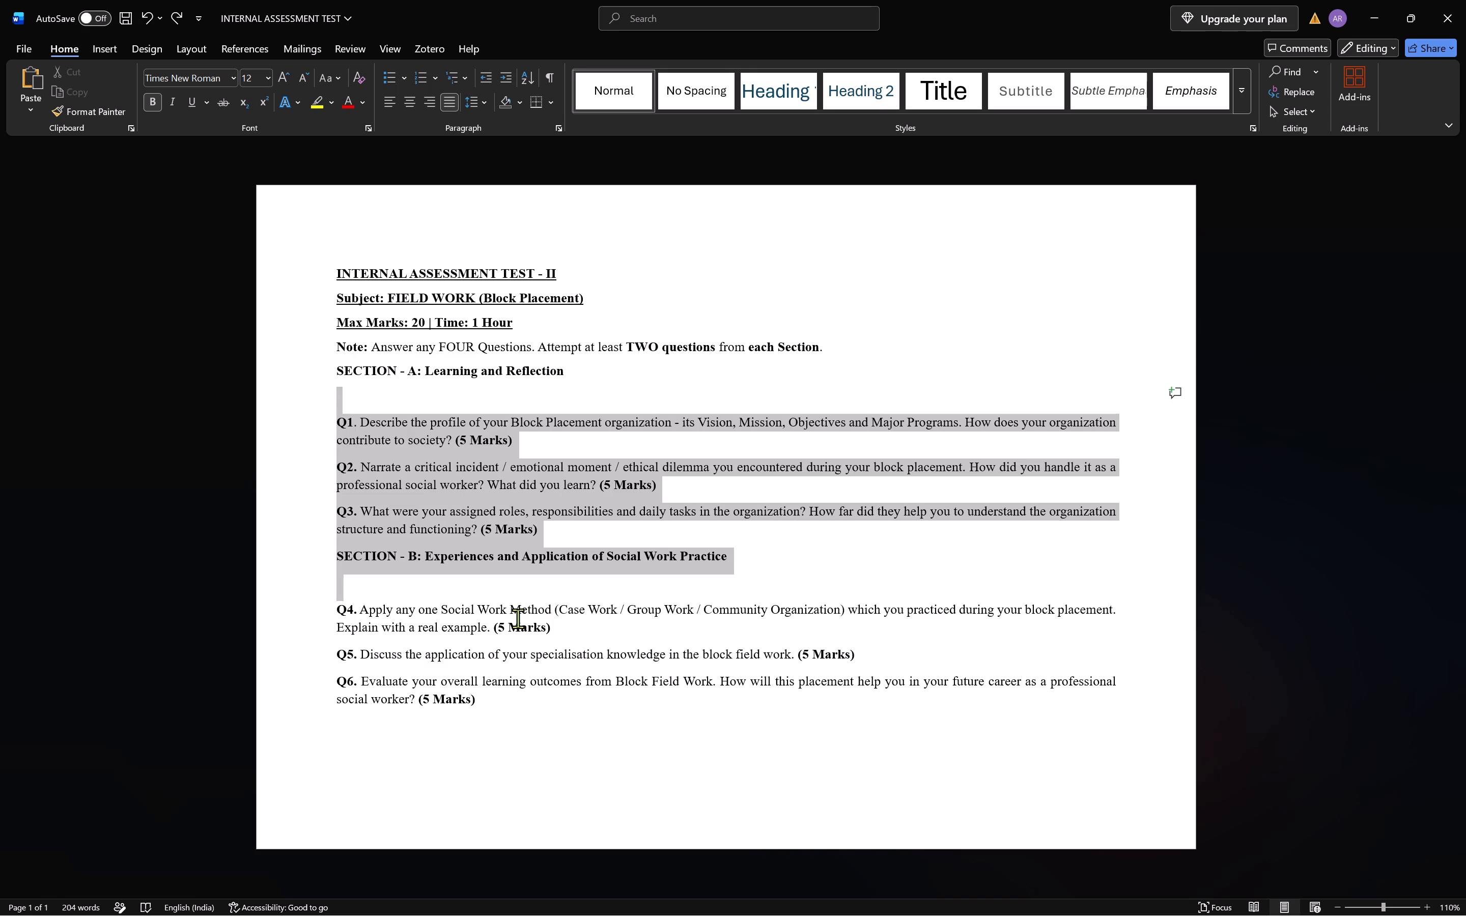
pyautogui.moveTo(518, 618); pyautogui.dragTo(324, 429)
pyautogui.click(324, 429)
pyautogui.click(336, 443)
pyautogui.moveTo(336, 443); pyautogui.dragTo(501, 441)
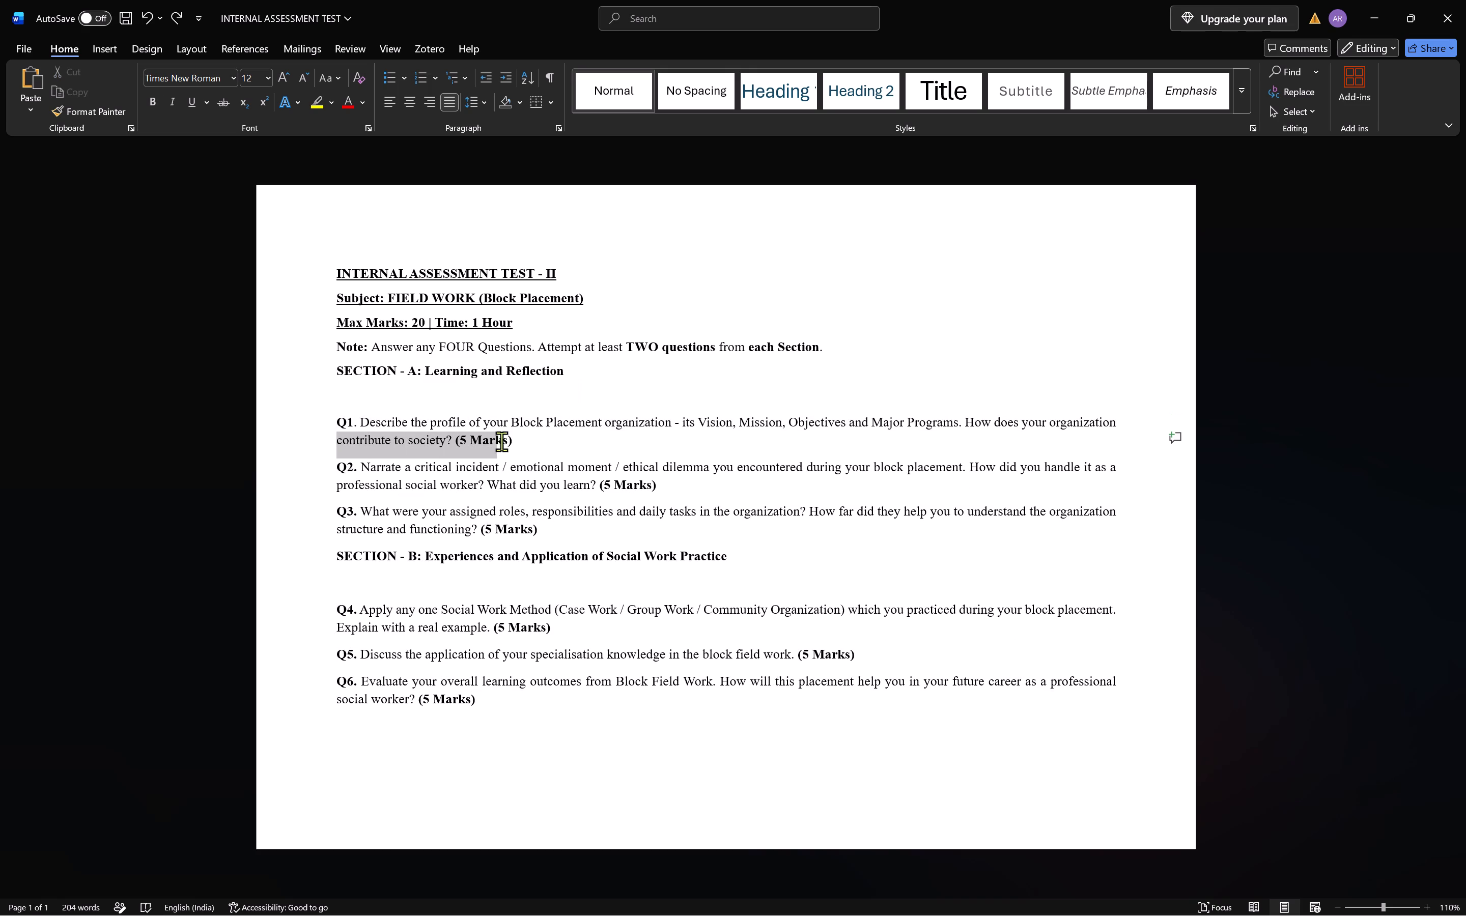
pyautogui.moveTo(501, 441); pyautogui.dragTo(1033, 467)
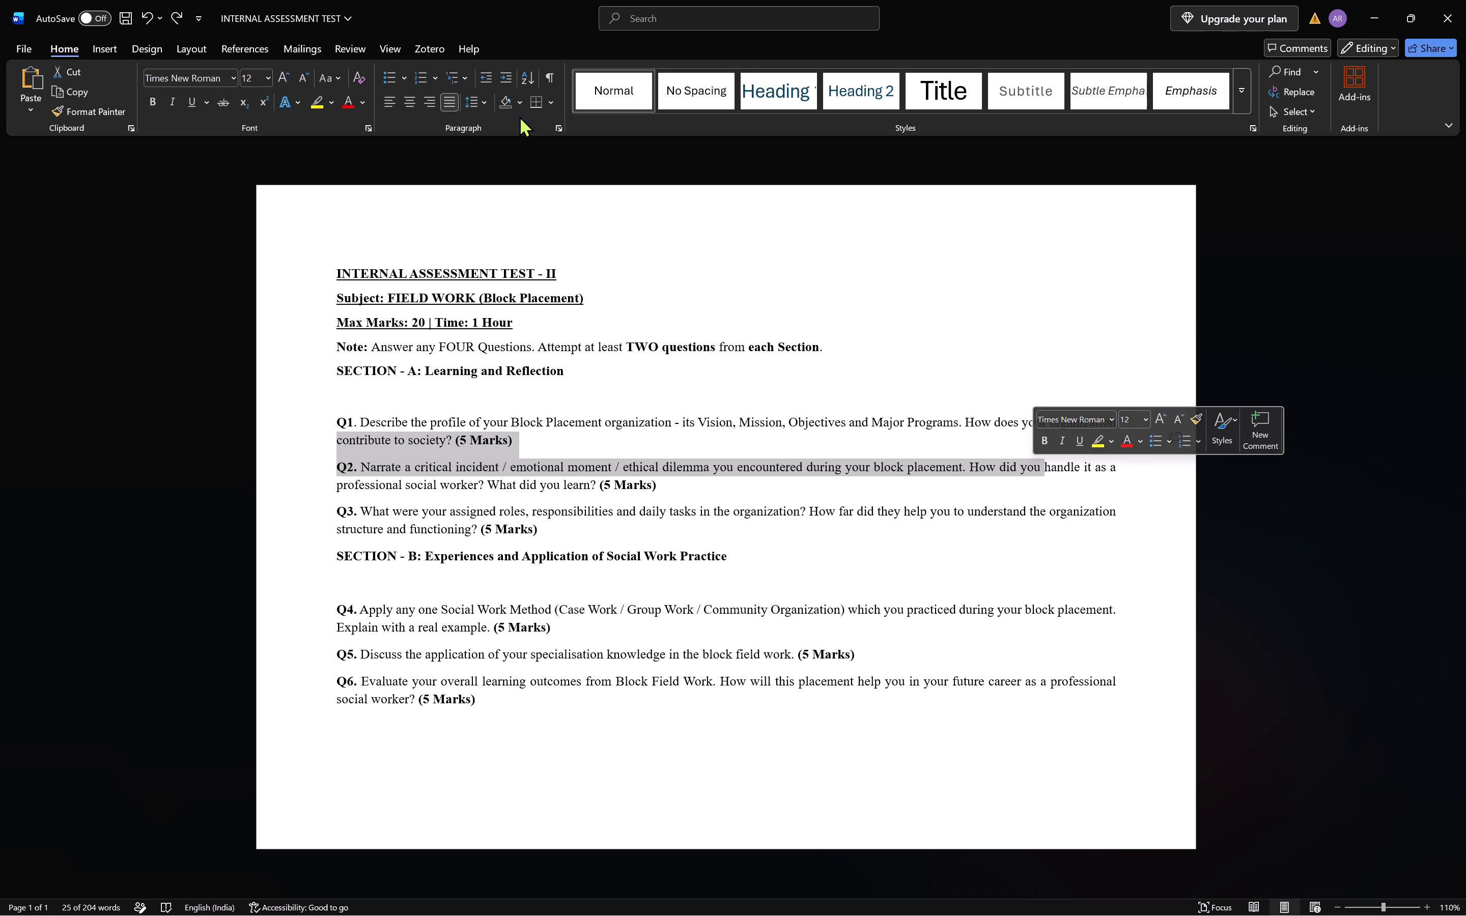
pyautogui.click(466, 93)
pyautogui.click(477, 99)
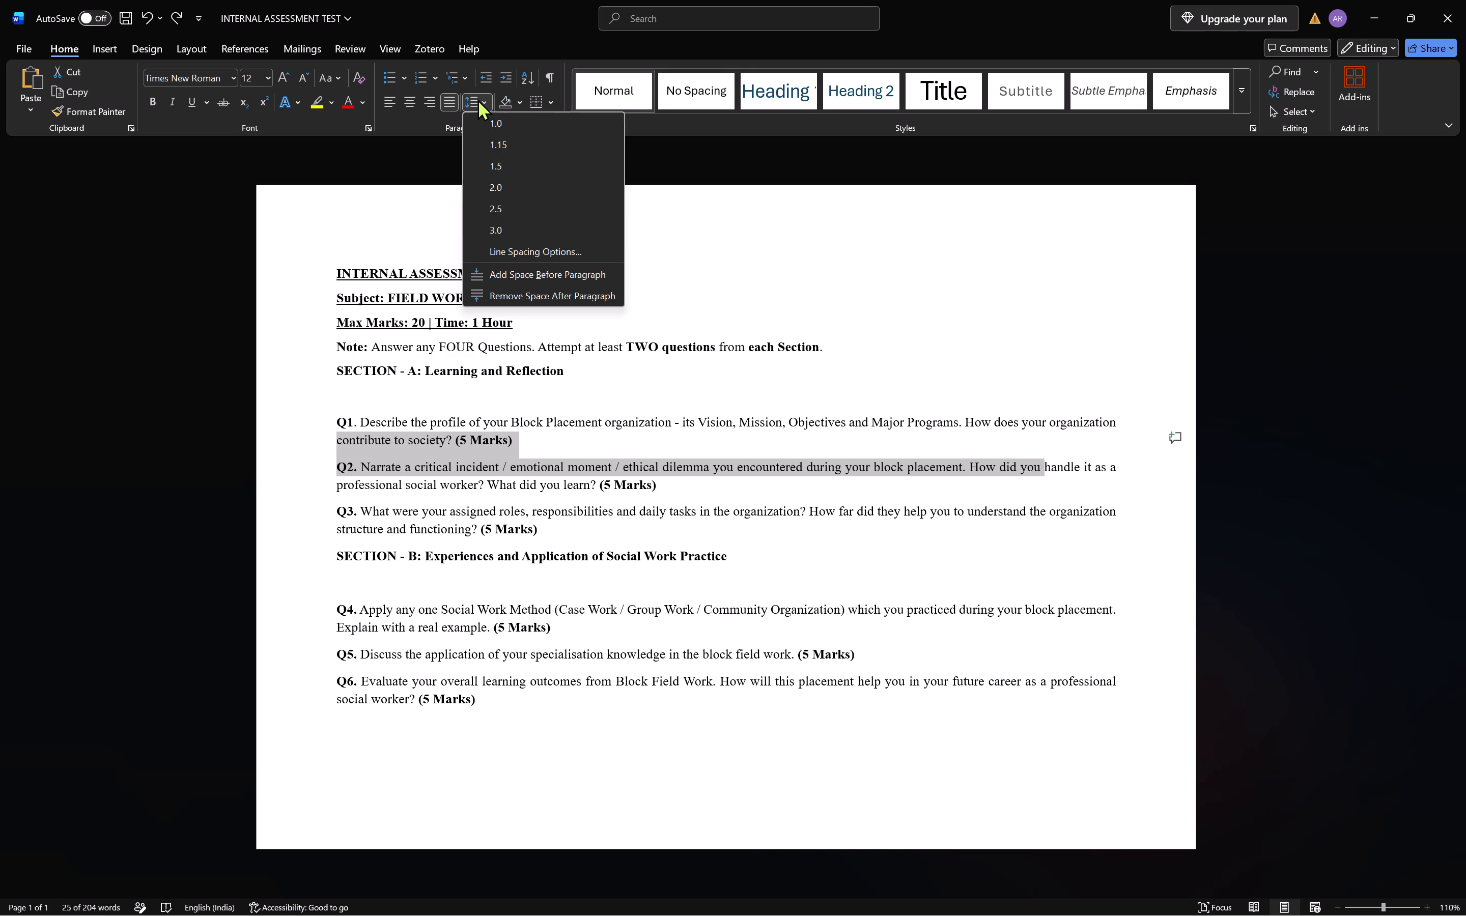
pyautogui.click(502, 137)
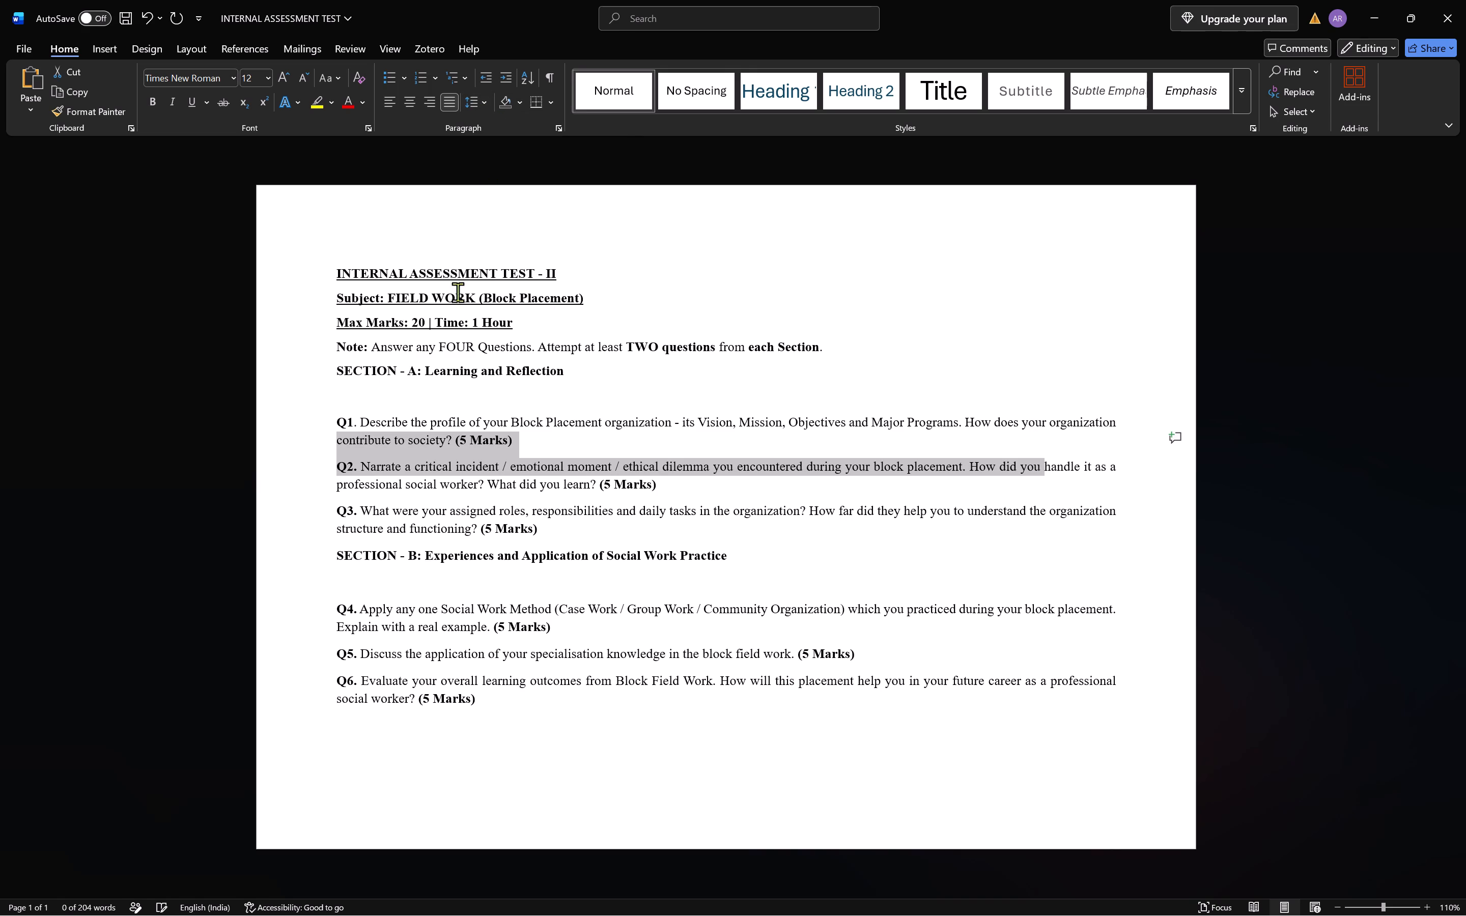
pyautogui.click(344, 500)
pyautogui.moveTo(336, 486); pyautogui.dragTo(422, 506)
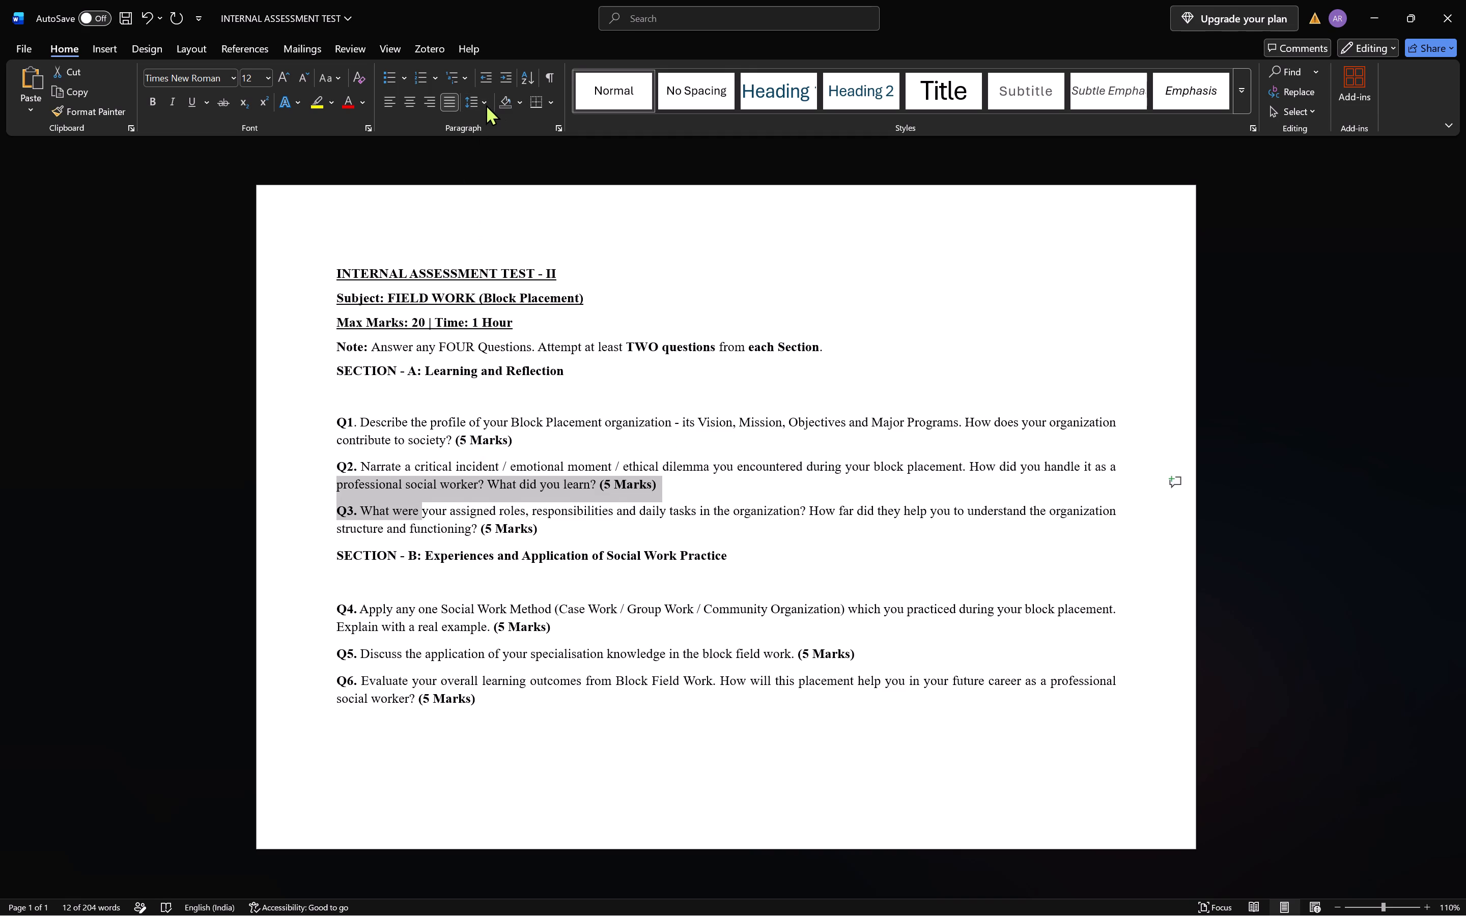
pyautogui.click(486, 104)
pyautogui.click(497, 141)
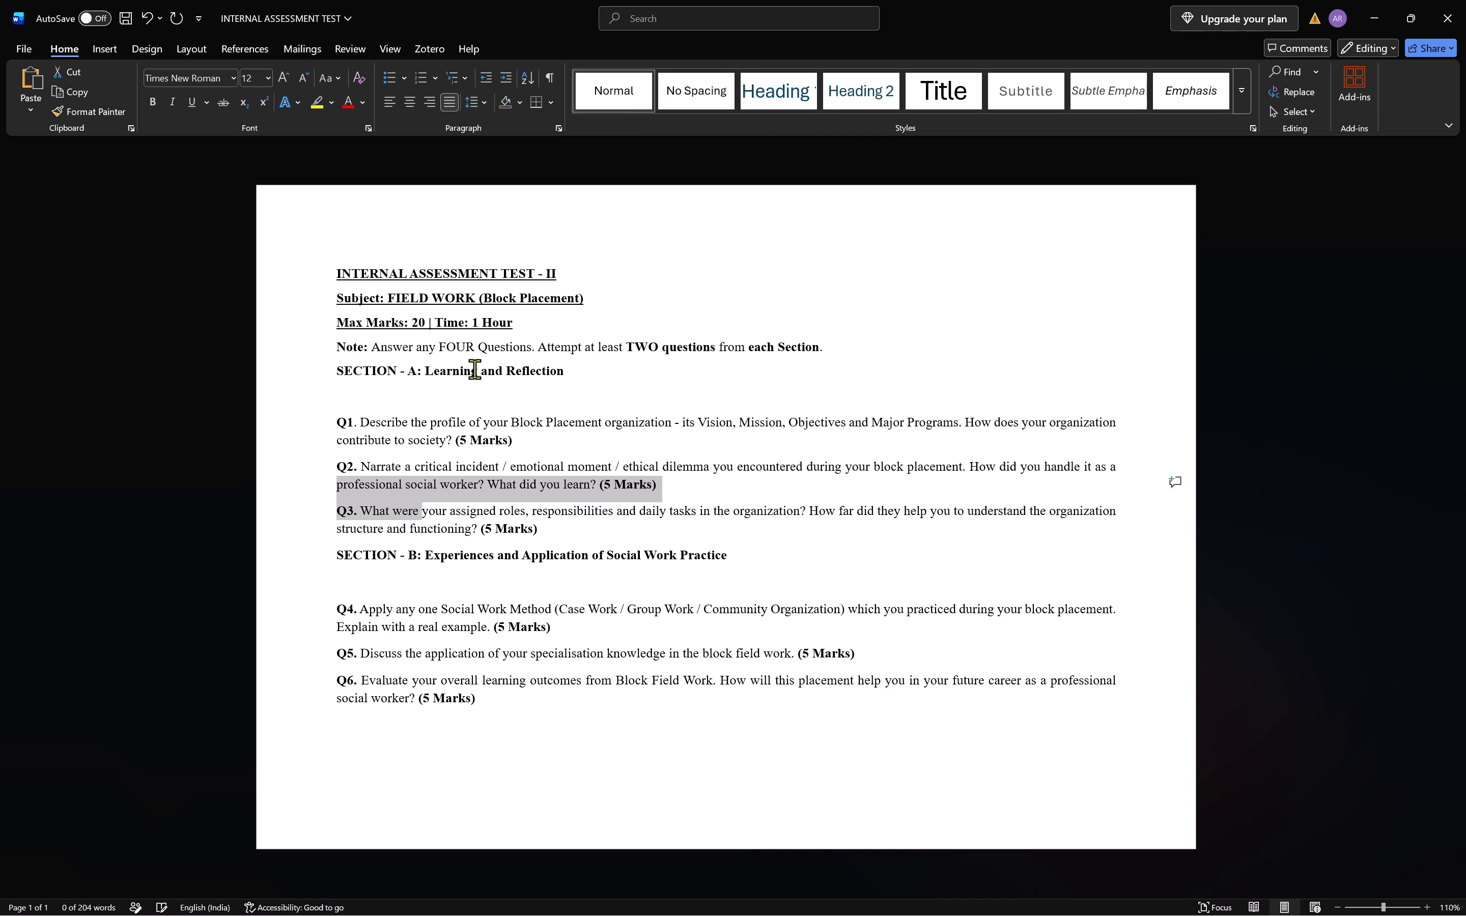
# Set the line spacing of questions Q4, Q5 and Q6 in Section B to 1.5.
pyautogui.moveTo(337, 626); pyautogui.dragTo(458, 645)
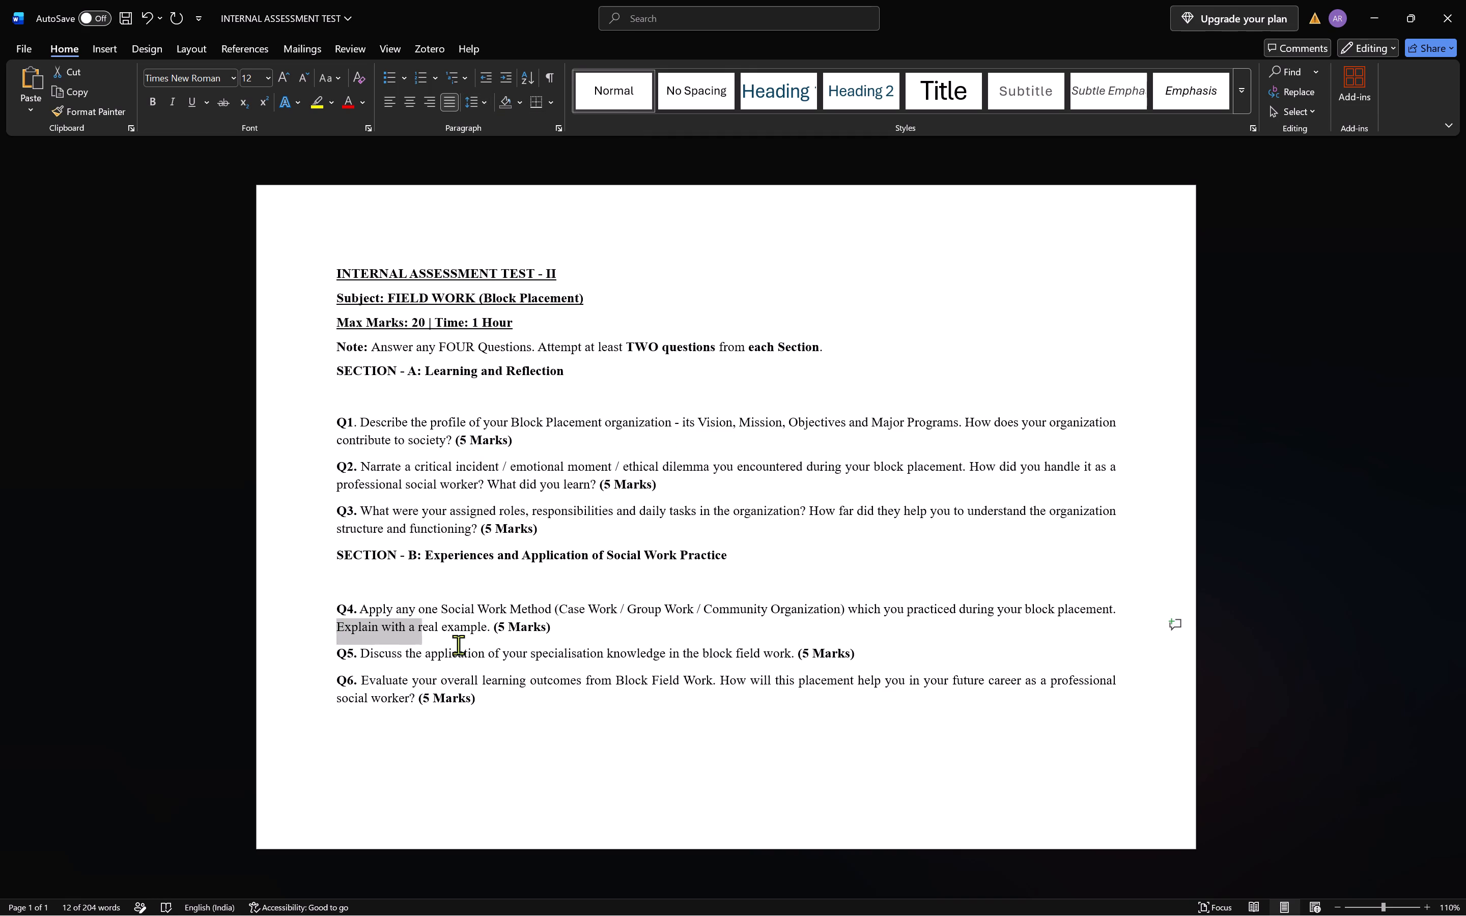
pyautogui.moveTo(458, 645); pyautogui.dragTo(615, 652)
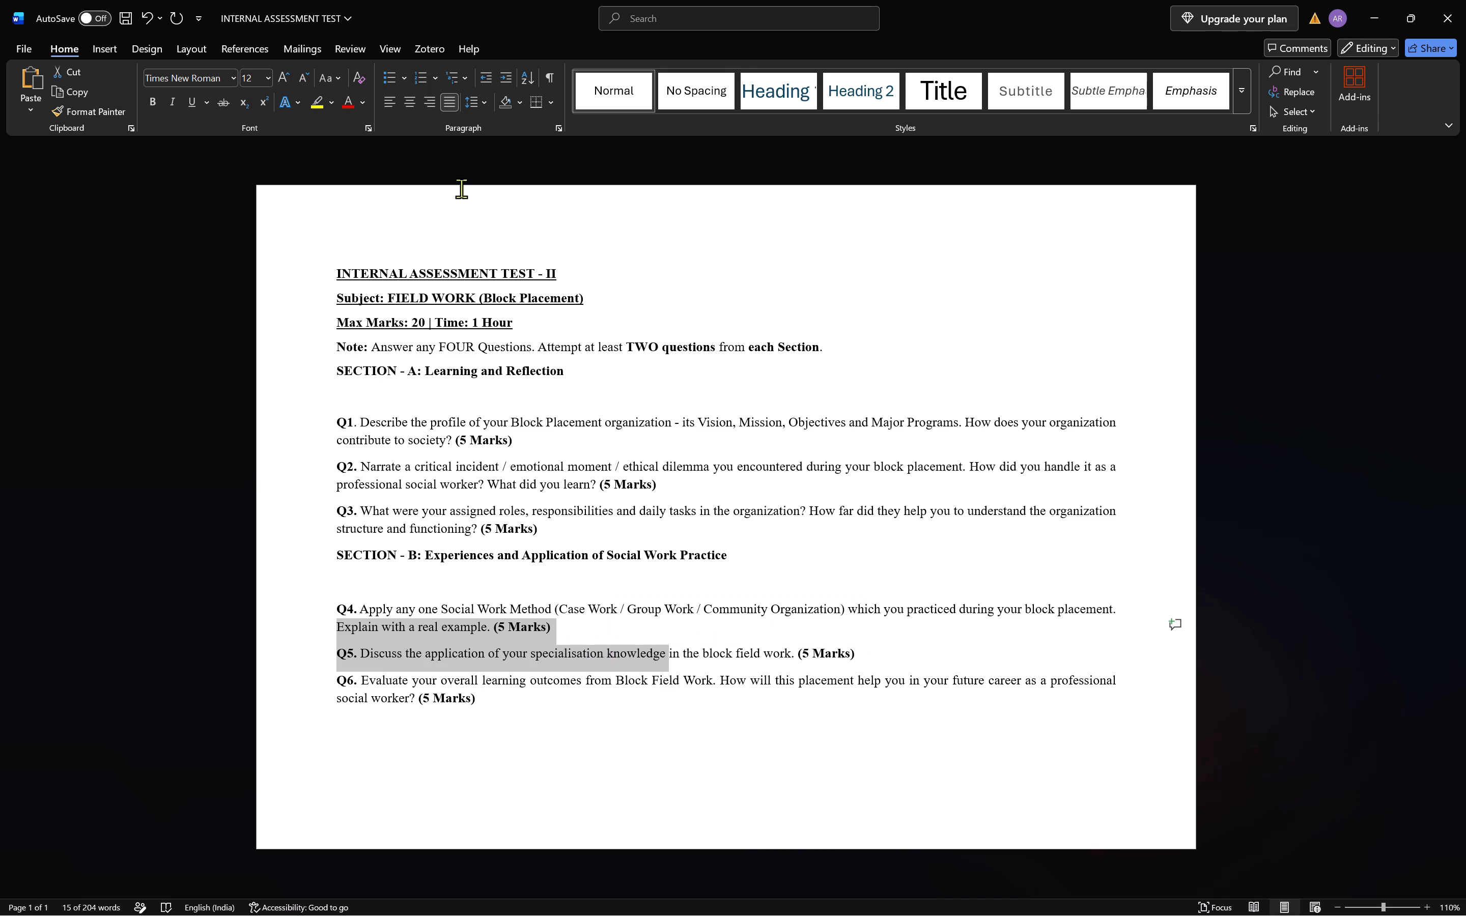
pyautogui.click(482, 105)
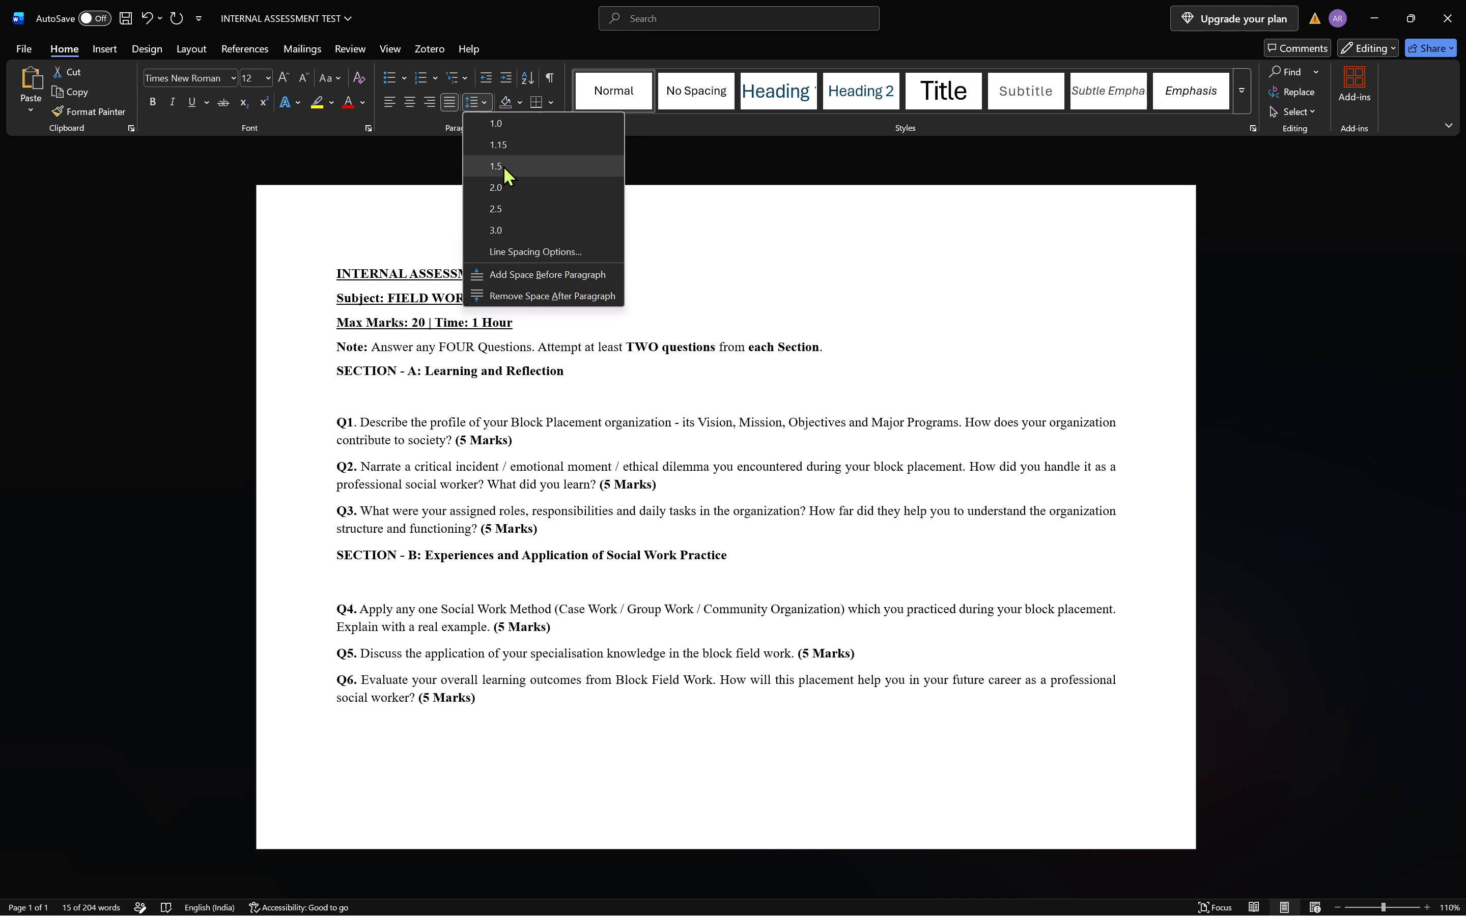
pyautogui.click(503, 165)
pyautogui.click(351, 661)
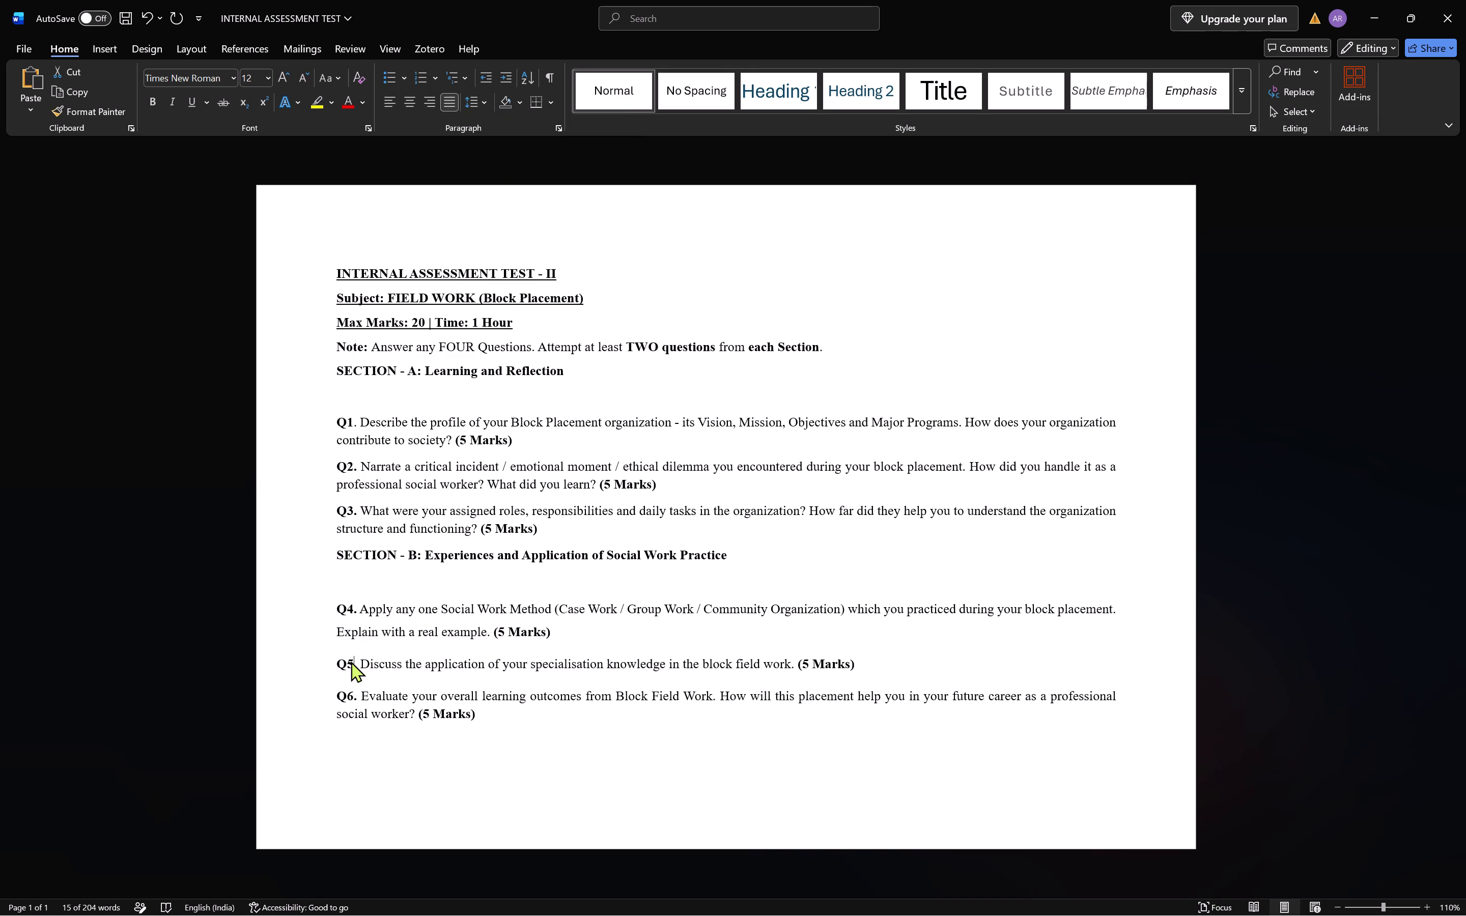
pyautogui.moveTo(355, 667); pyautogui.dragTo(483, 695)
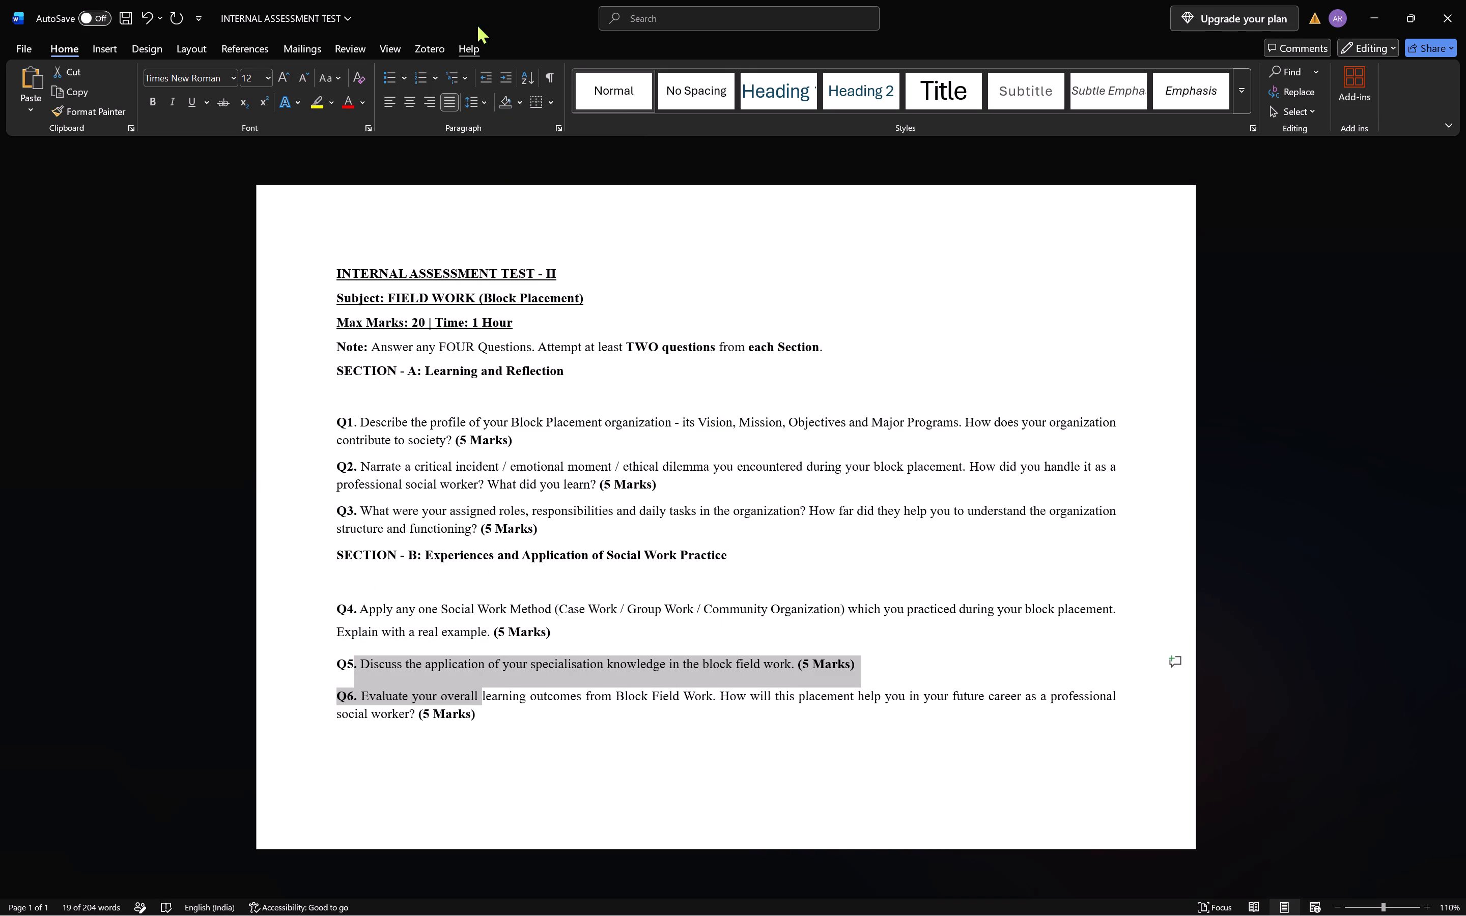
pyautogui.click(474, 102)
pyautogui.click(506, 144)
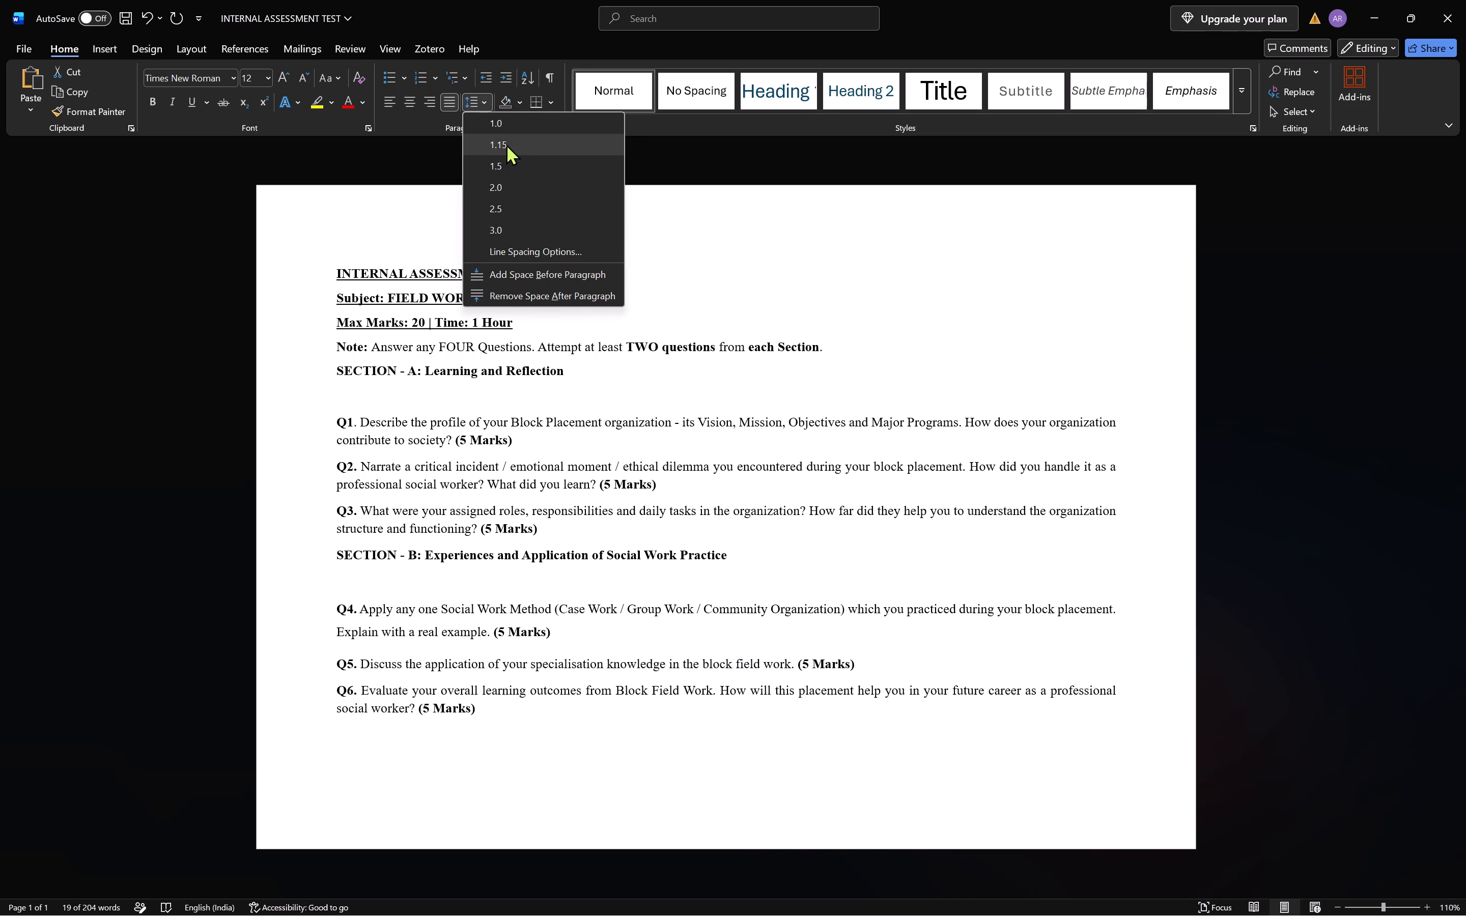
pyautogui.click(465, 101)
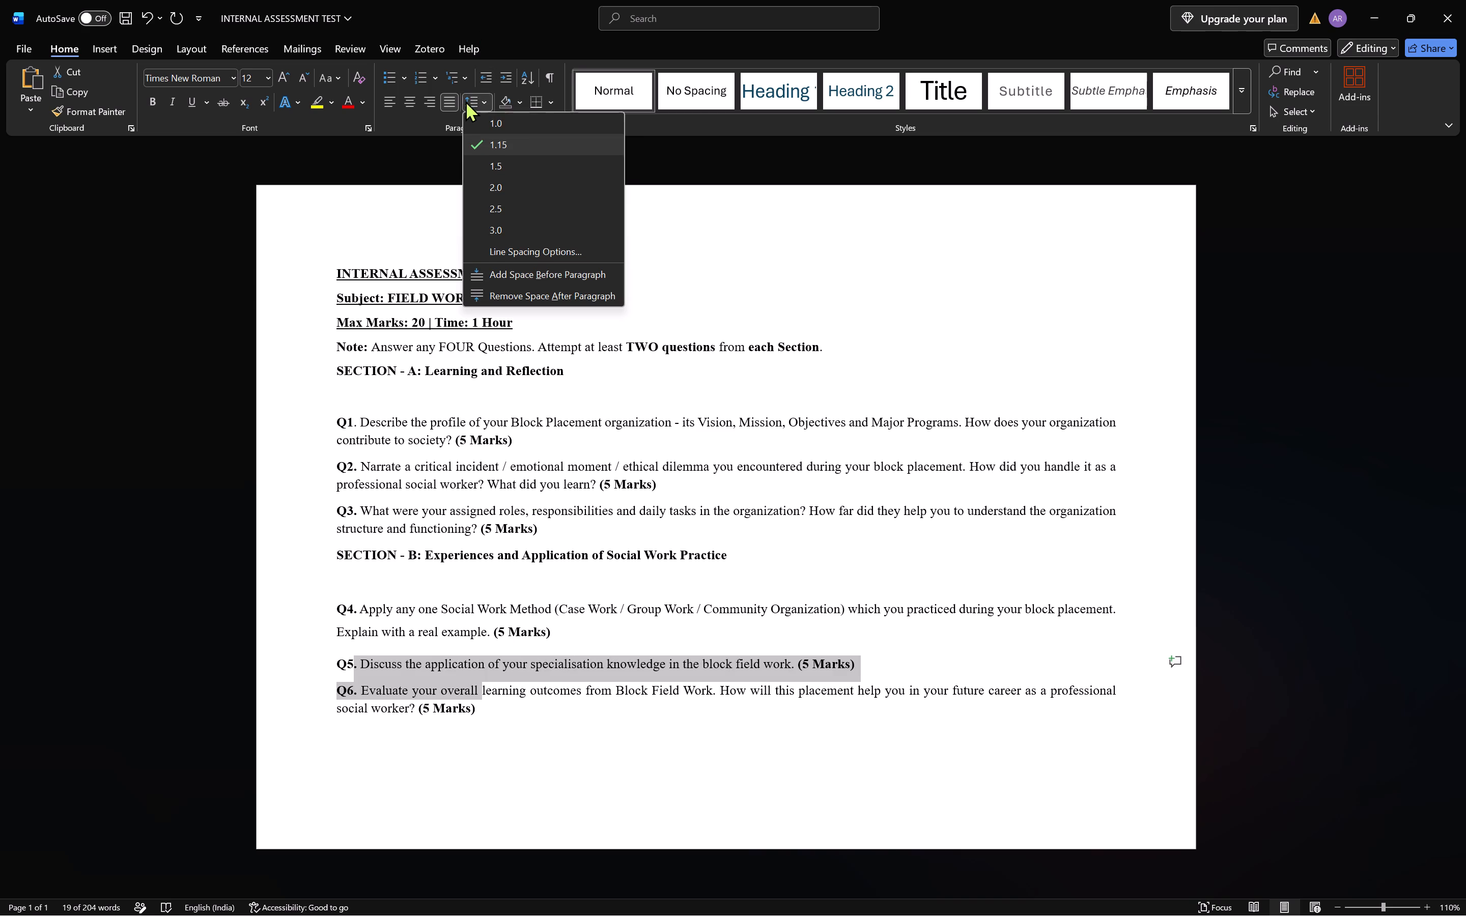
pyautogui.click(491, 165)
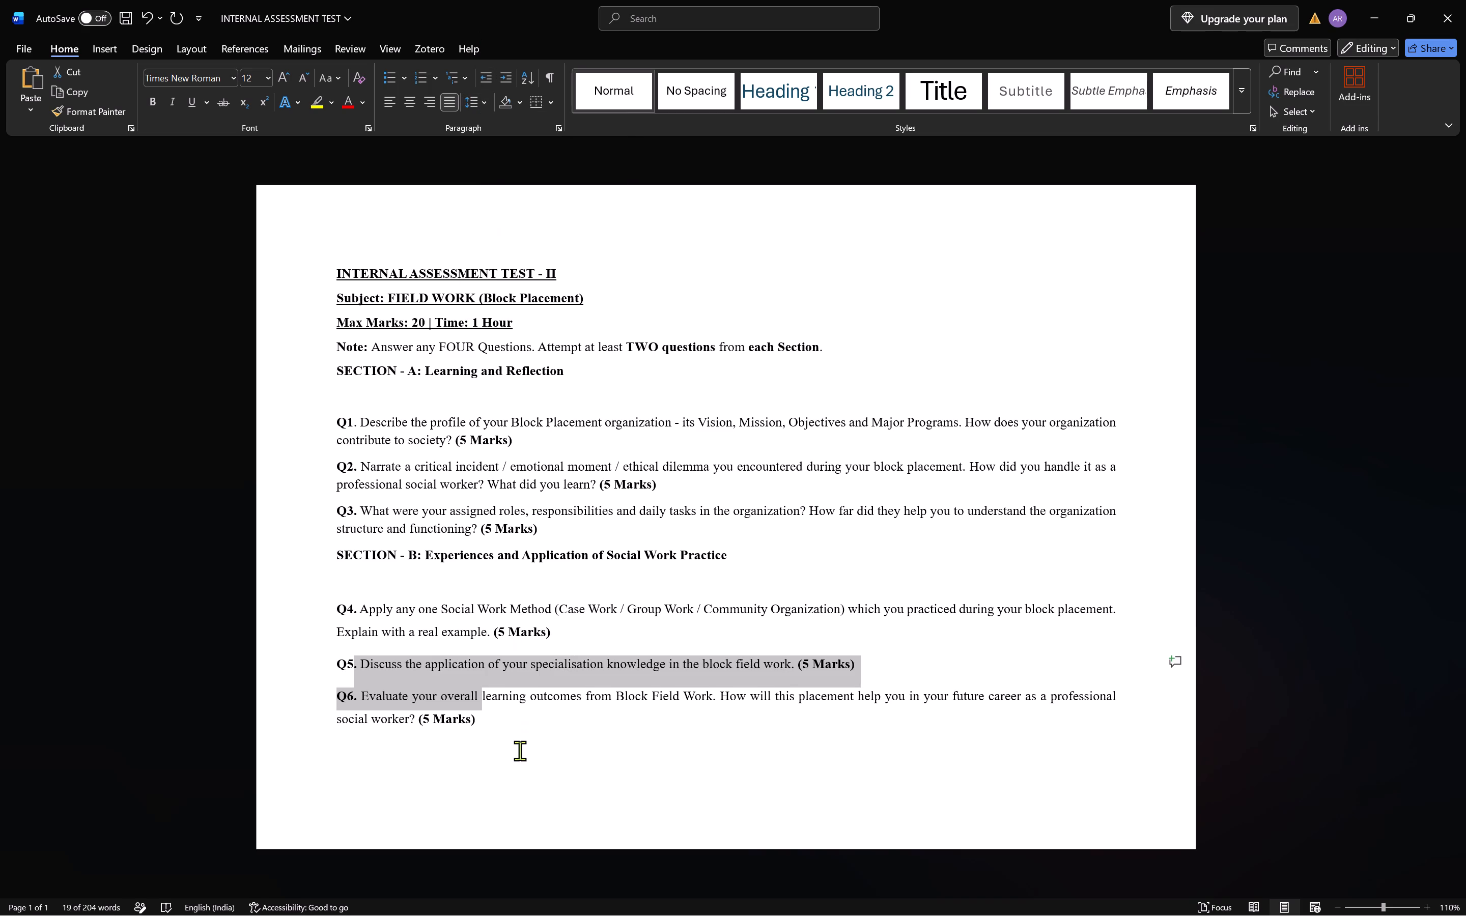
# Remove the empty line below the Section B heading and insert one above it, after Q3.
pyautogui.click(520, 751)
pyautogui.click(381, 581)
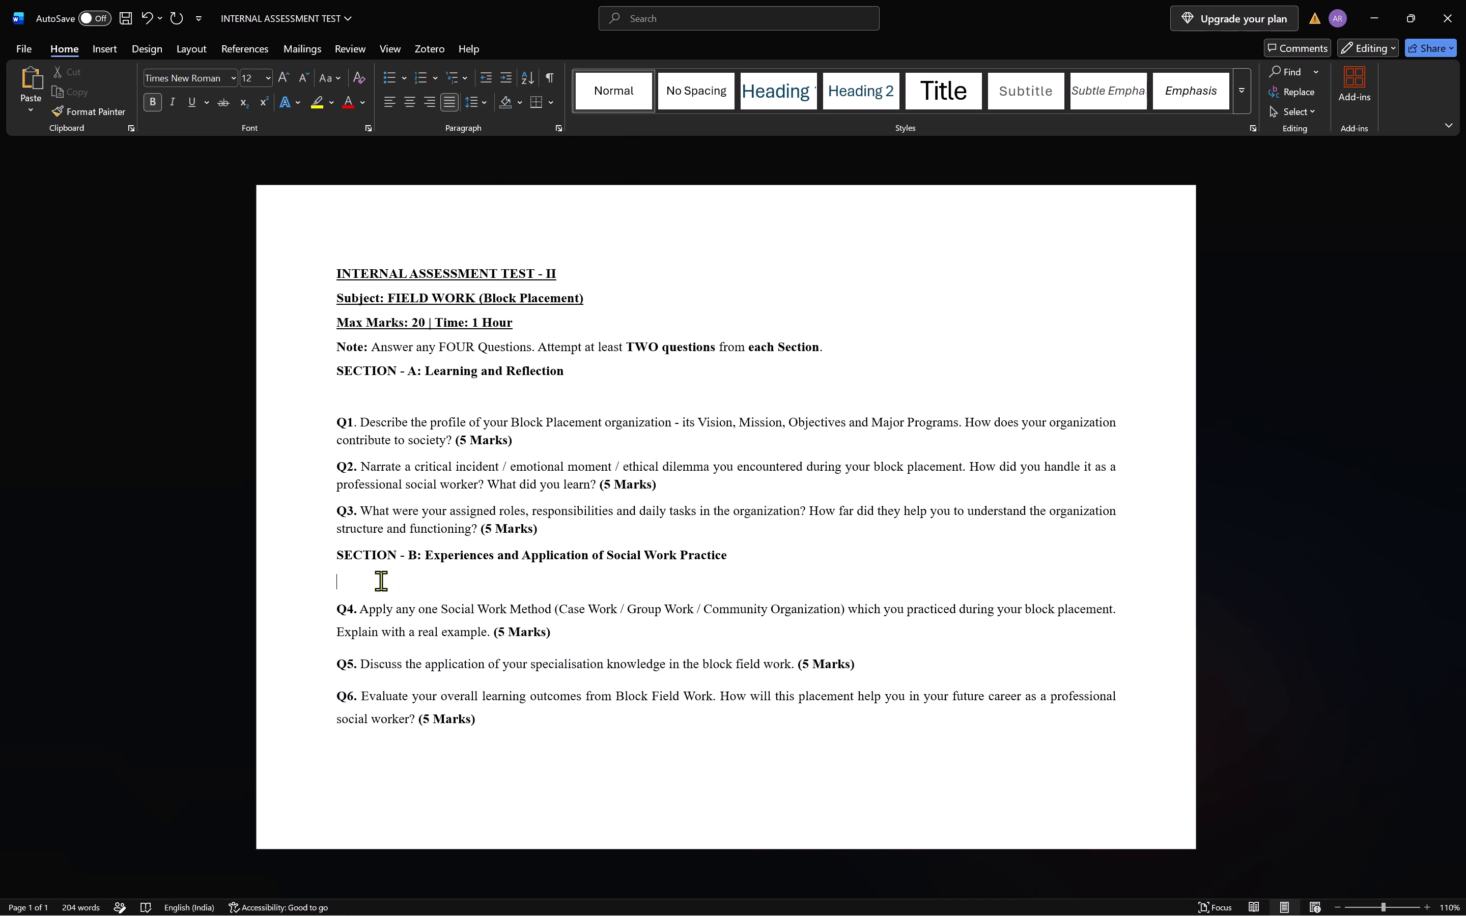
pyautogui.press('BackSpace')
pyautogui.click(567, 530)
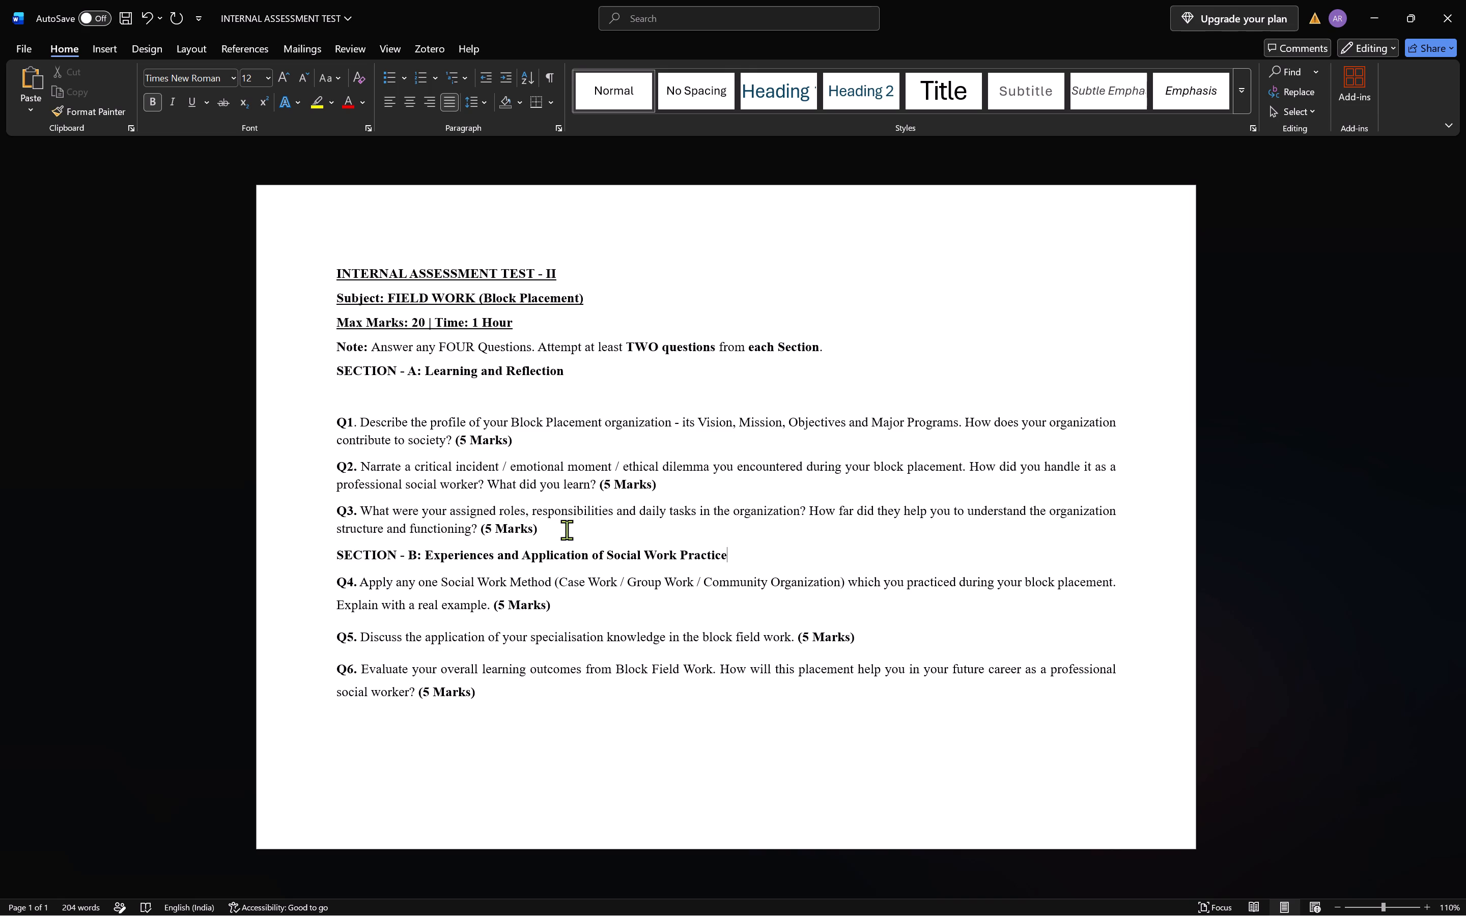
pyautogui.press('Return')
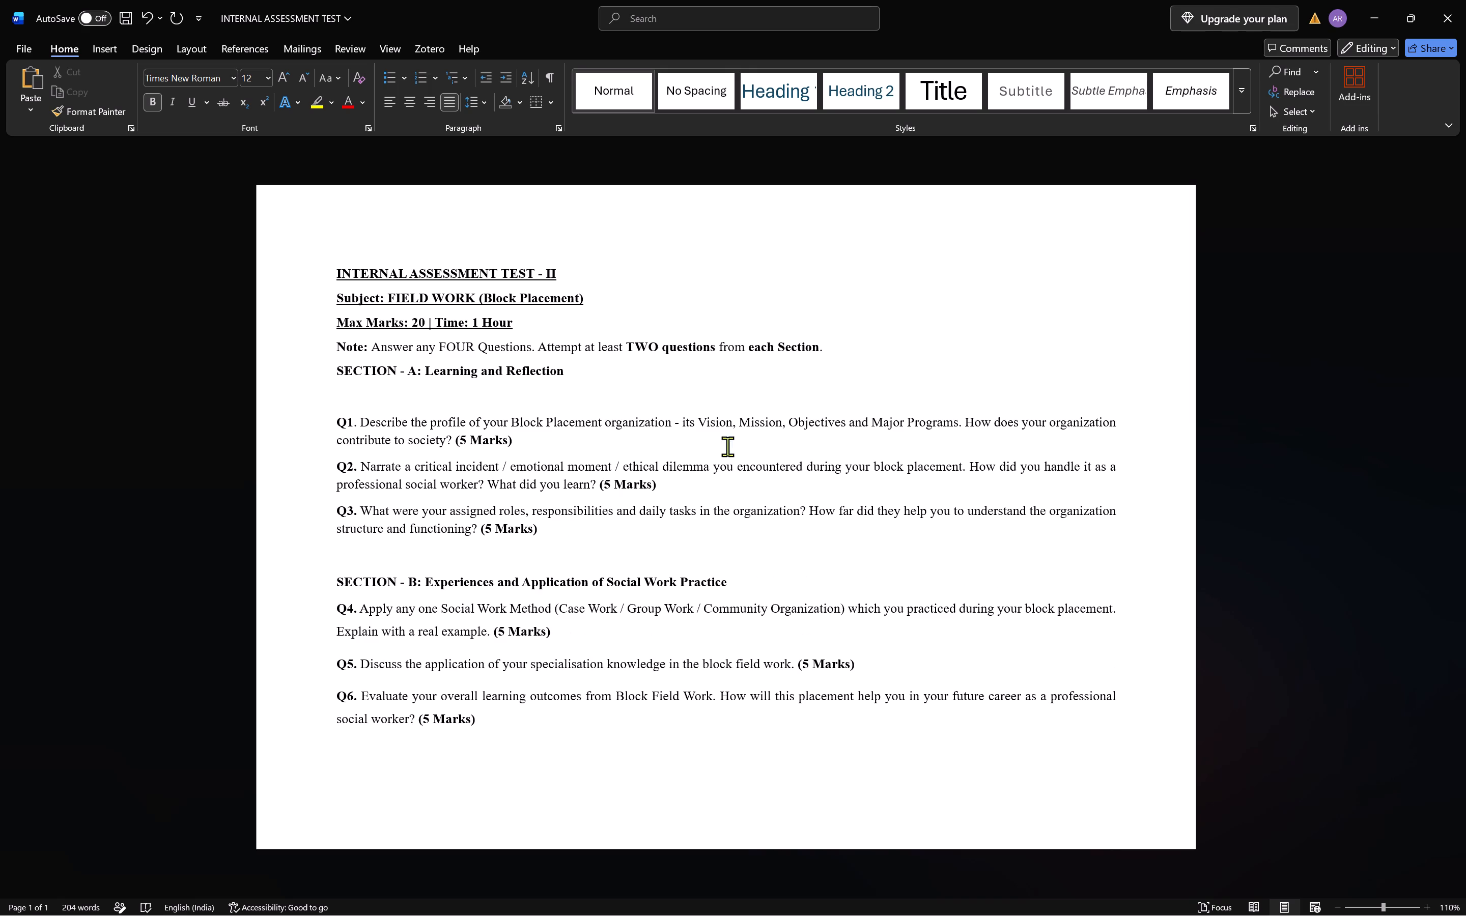
# Underline the whole heading "SECTION - B: Experiences and Application of Social Work Practice".
pyautogui.moveTo(339, 589); pyautogui.dragTo(618, 590)
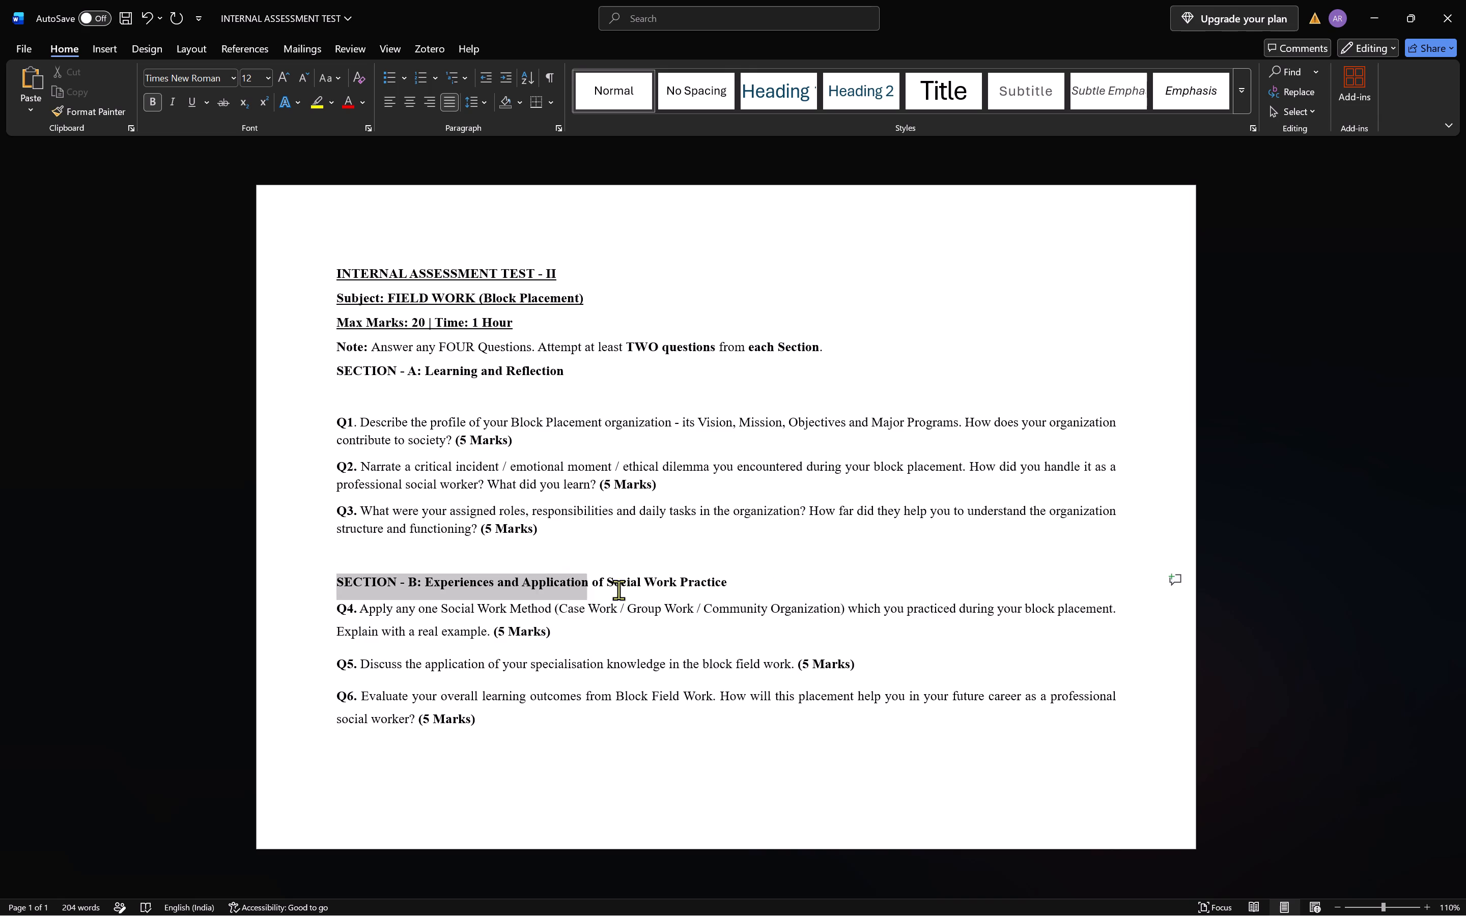
pyautogui.moveTo(618, 590); pyautogui.dragTo(747, 588)
pyautogui.hotkey('ctrl', 'u')
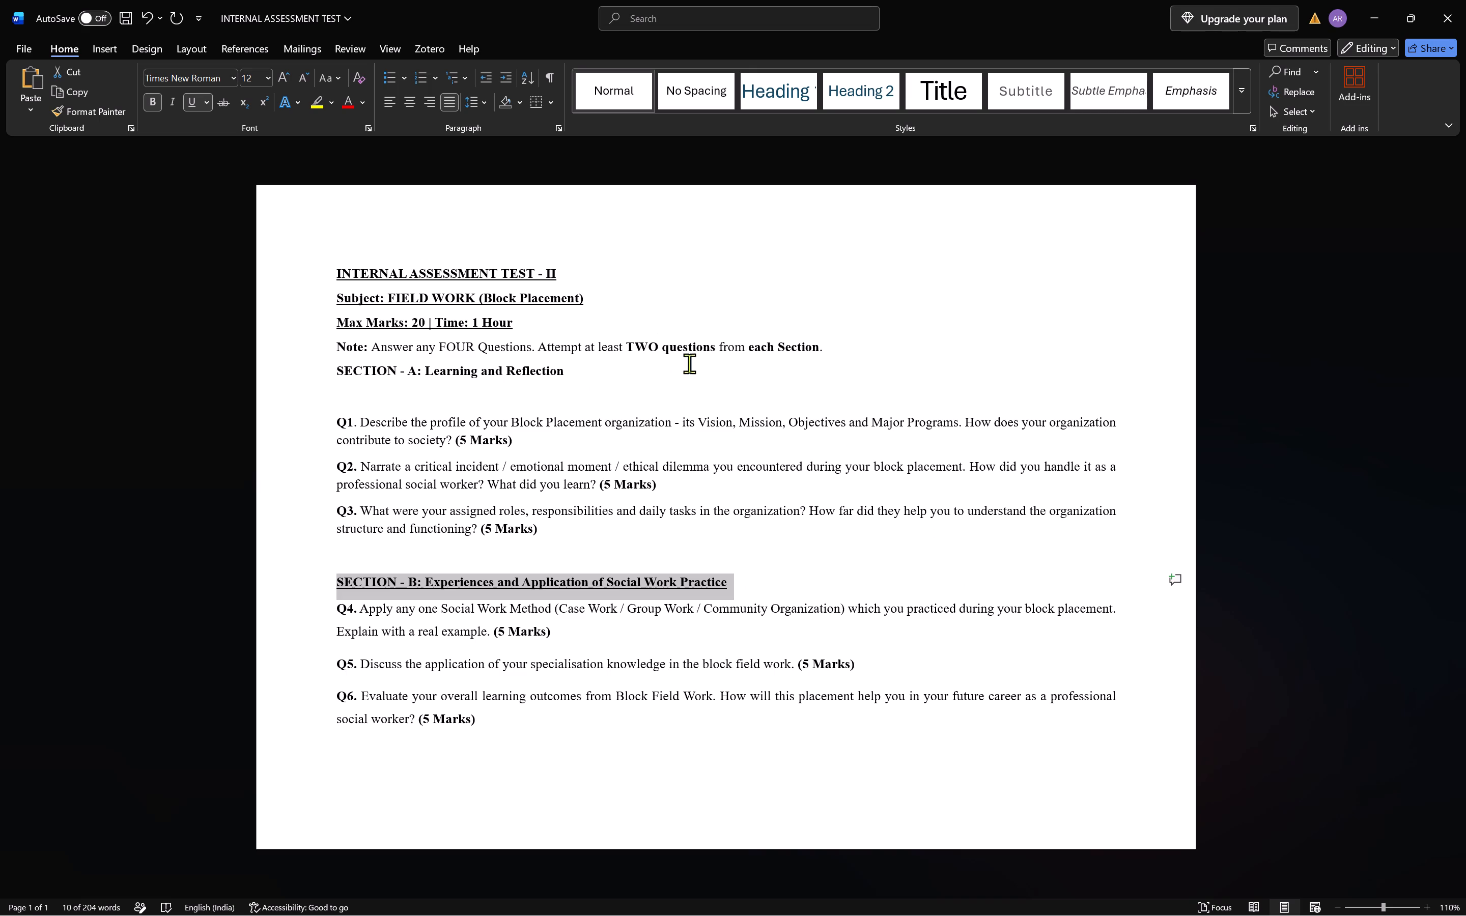
# Insert an empty line after the note and remove the one between the Section A heading and Q1.
pyautogui.click(845, 353)
pyautogui.press('Return')
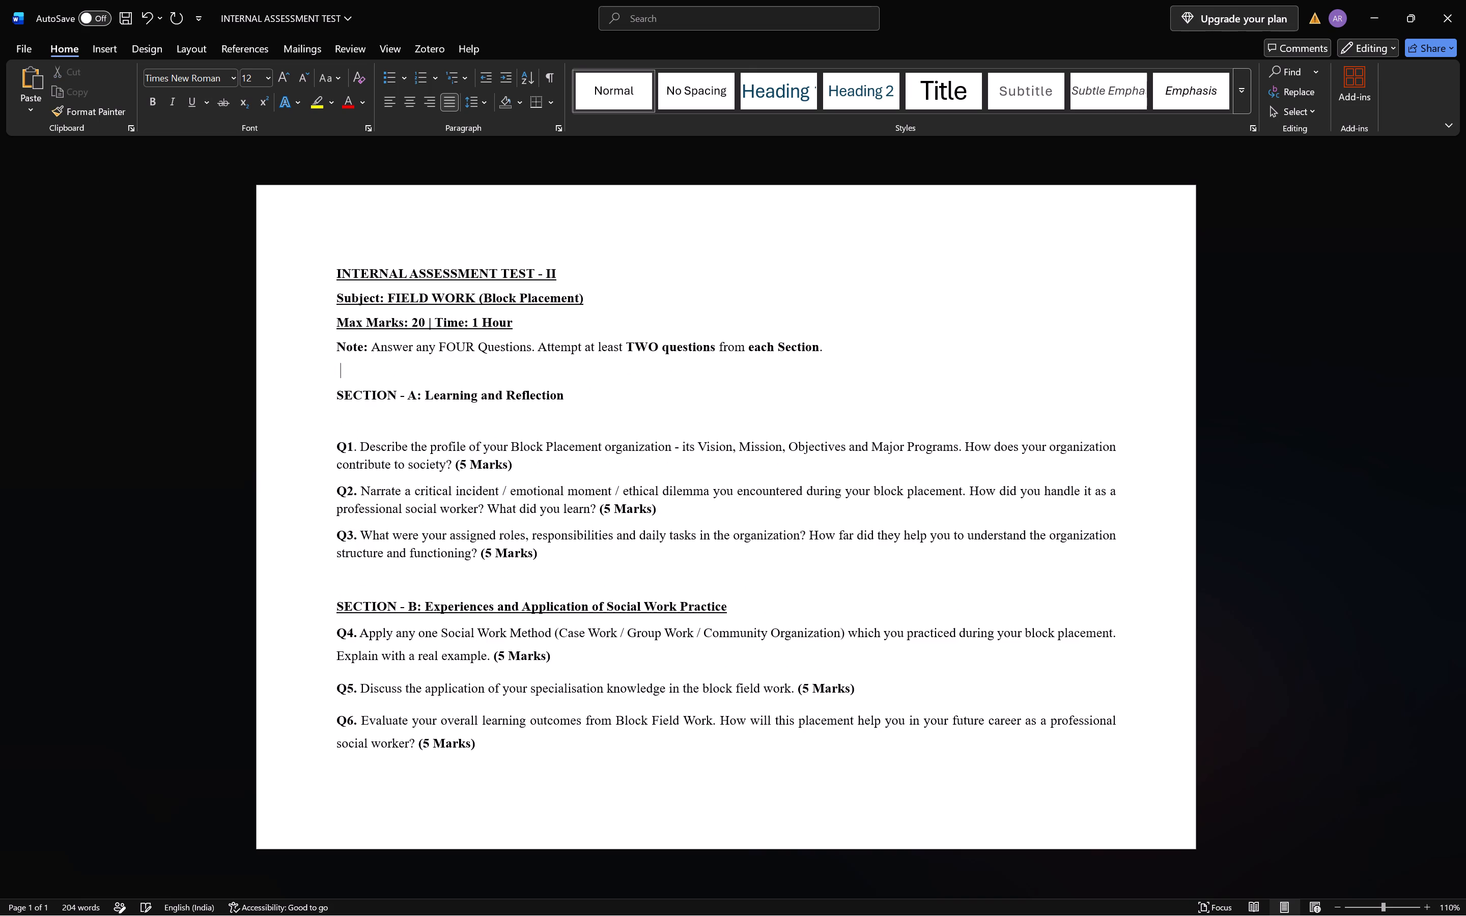
pyautogui.click(503, 432)
pyautogui.press('BackSpace')
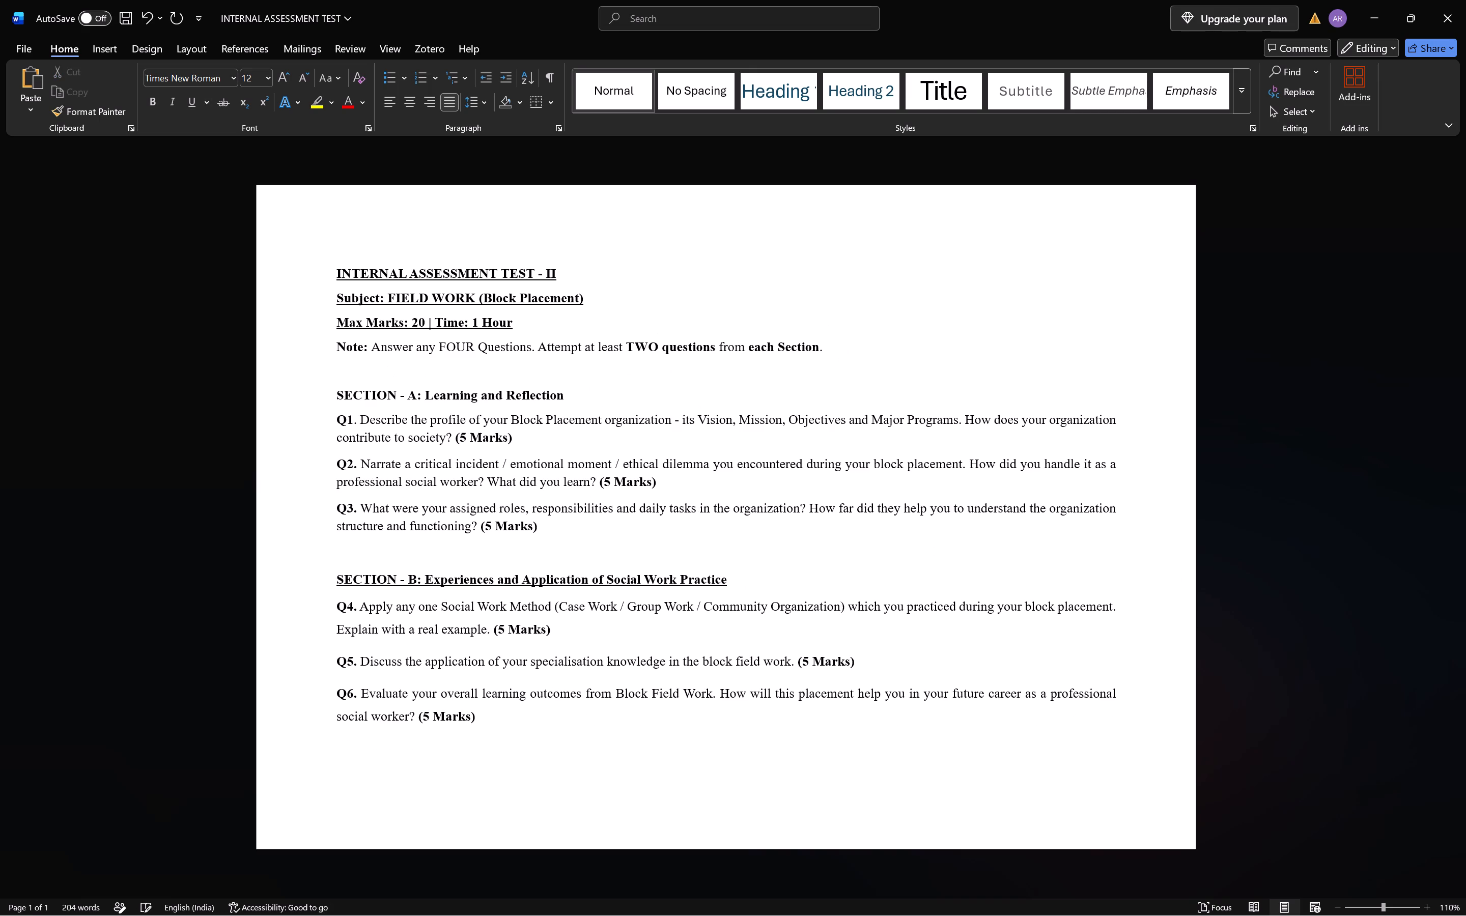
# Underline the whole heading "SECTION - A: Learning and Reflection".
pyautogui.moveTo(588, 396); pyautogui.dragTo(320, 408)
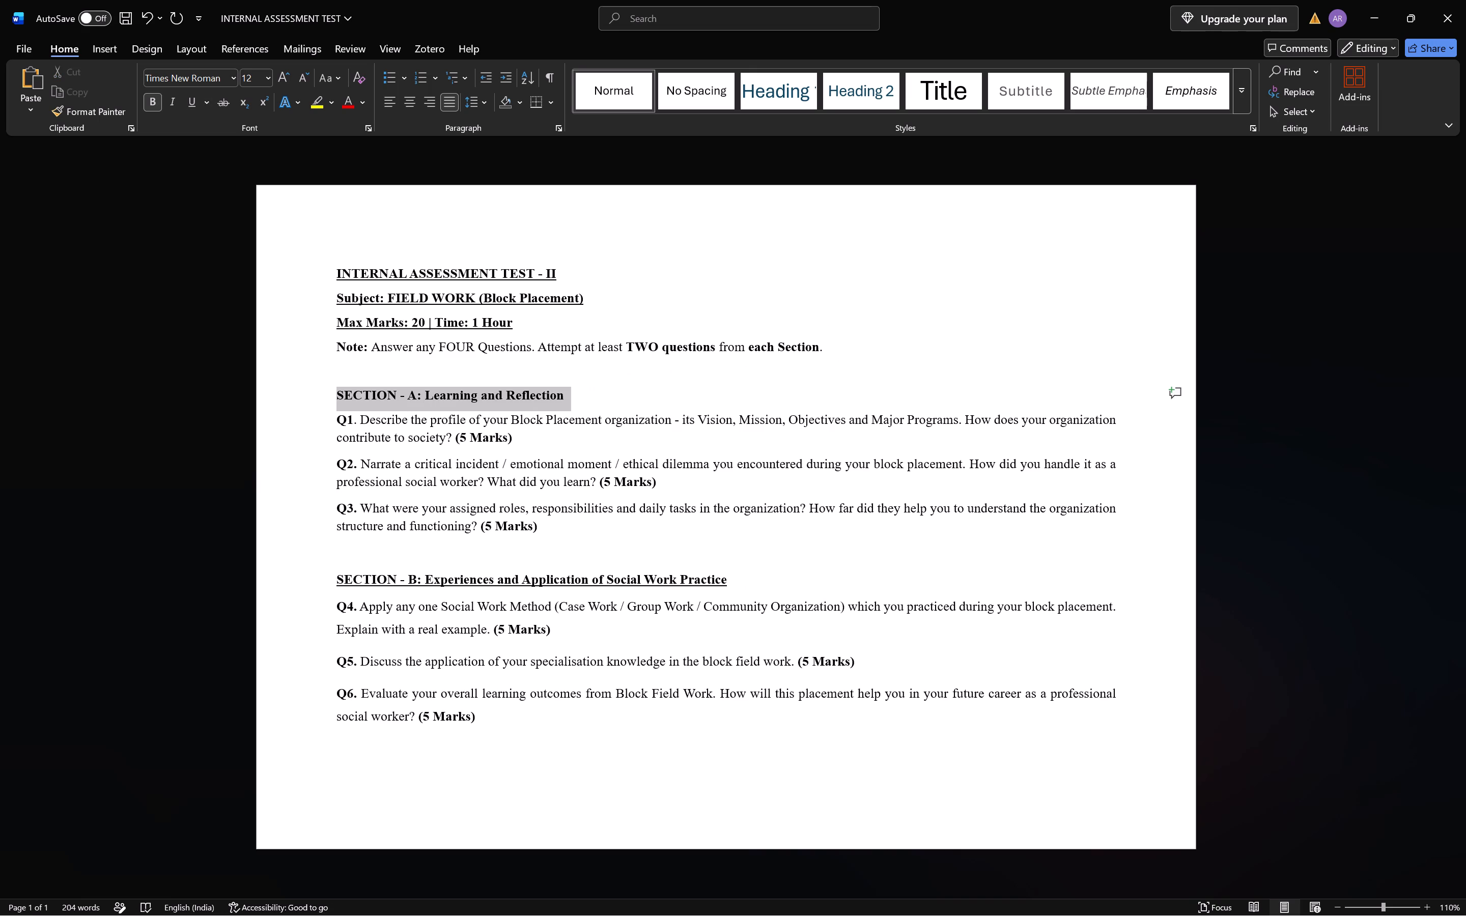
pyautogui.moveTo(320, 408); pyautogui.dragTo(312, 403)
pyautogui.hotkey('ctrl', 'u')
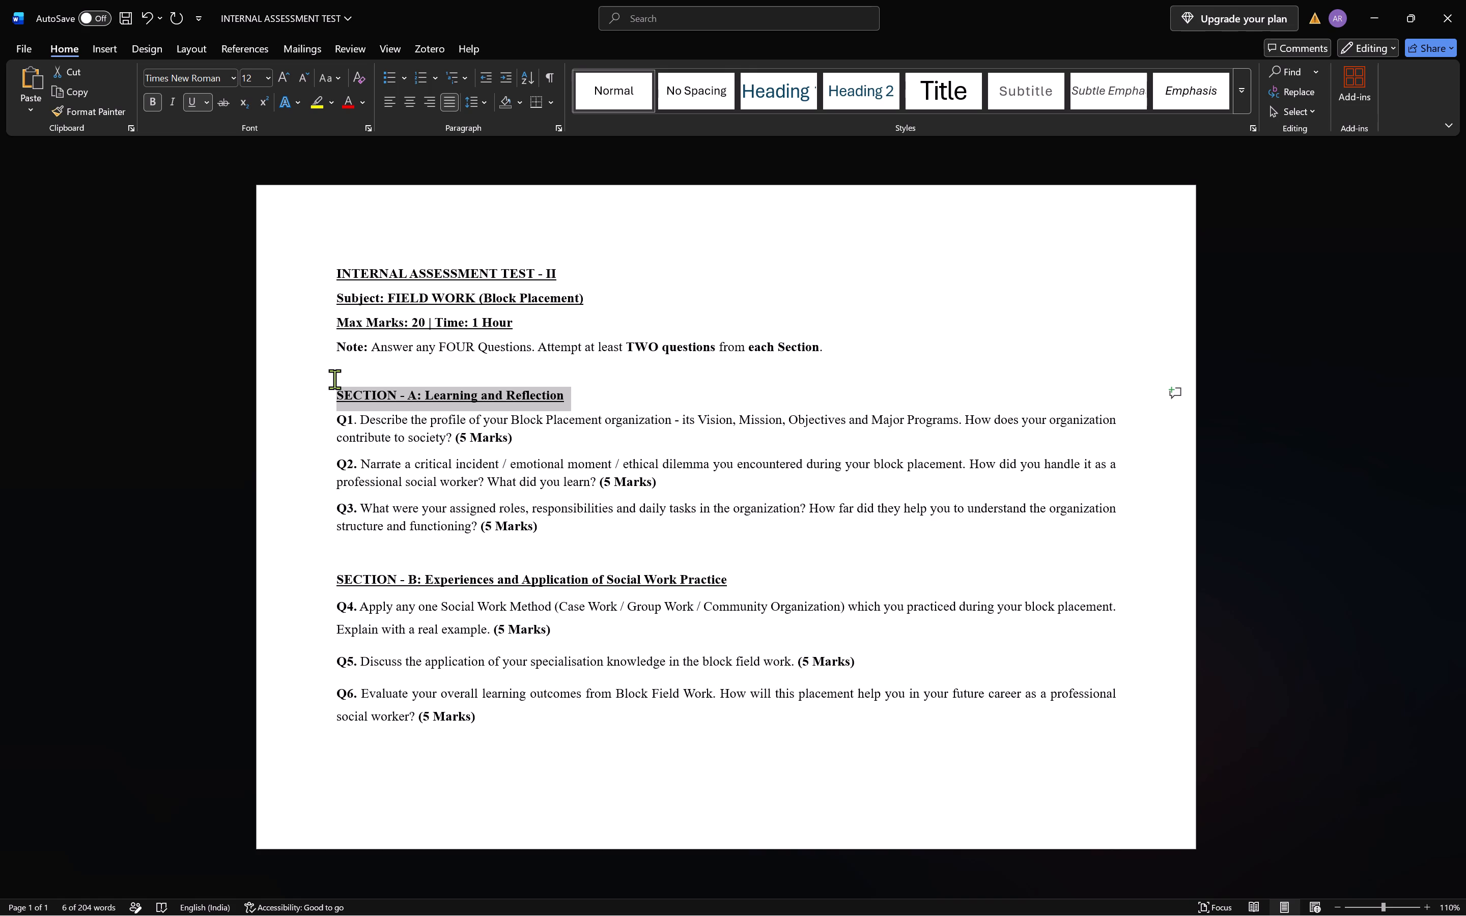
# Set the line spacing to 1.5 for both section headings together with the first question under each, Q1 and Q4.
pyautogui.click(334, 379)
pyautogui.moveTo(334, 379); pyautogui.dragTo(490, 424)
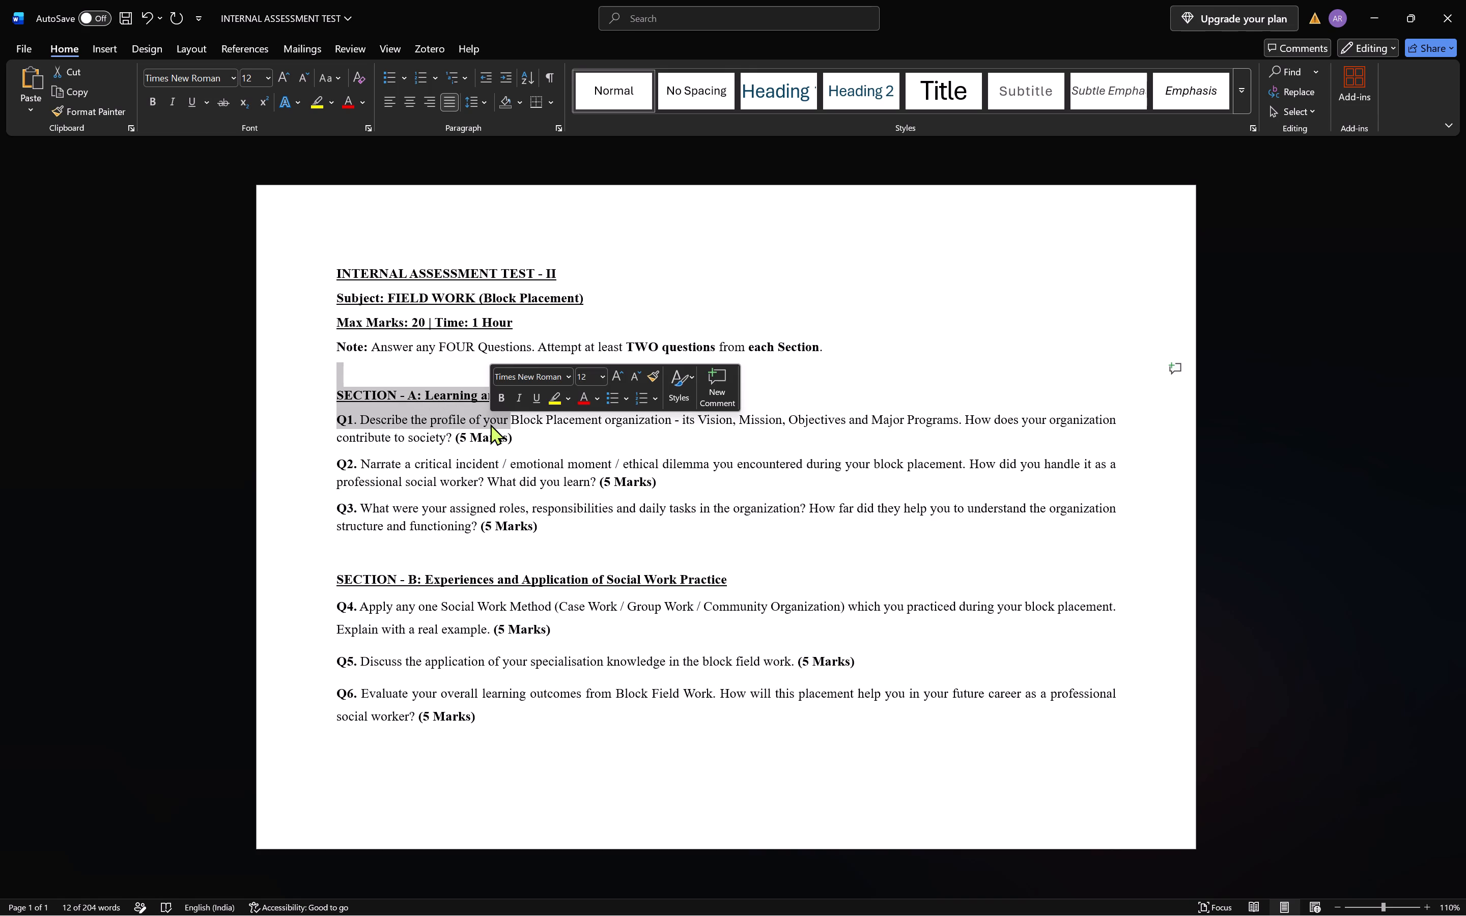
pyautogui.click(372, 365)
pyautogui.moveTo(362, 391); pyautogui.dragTo(448, 416)
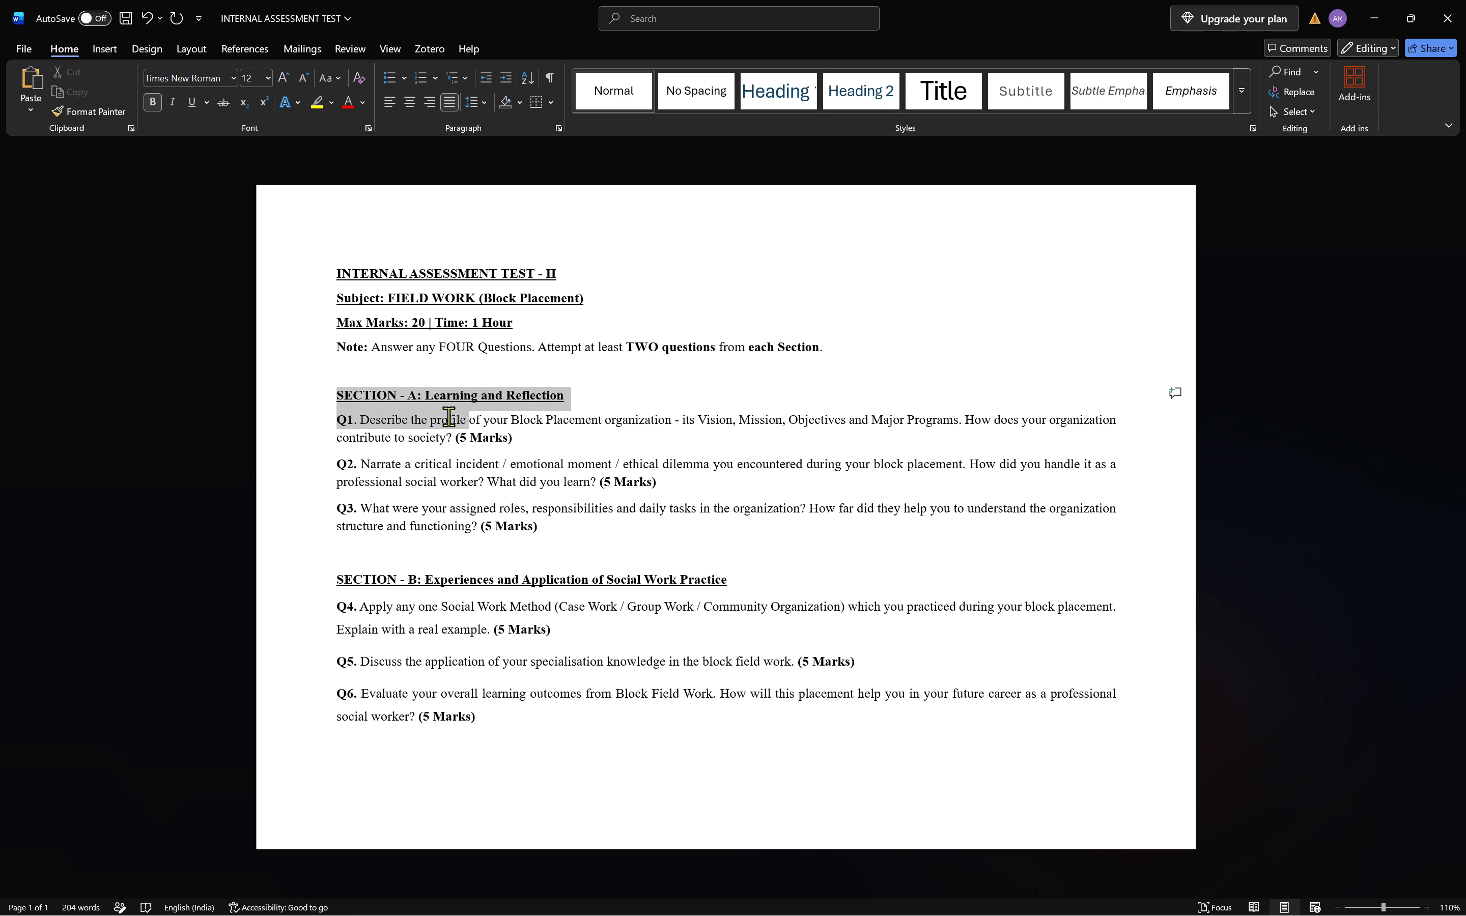
pyautogui.moveTo(448, 416); pyautogui.dragTo(453, 418)
pyautogui.keyDown('ctrl'); pyautogui.moveTo(344, 582); pyautogui.dragTo(413, 599); pyautogui.keyUp('ctrl')
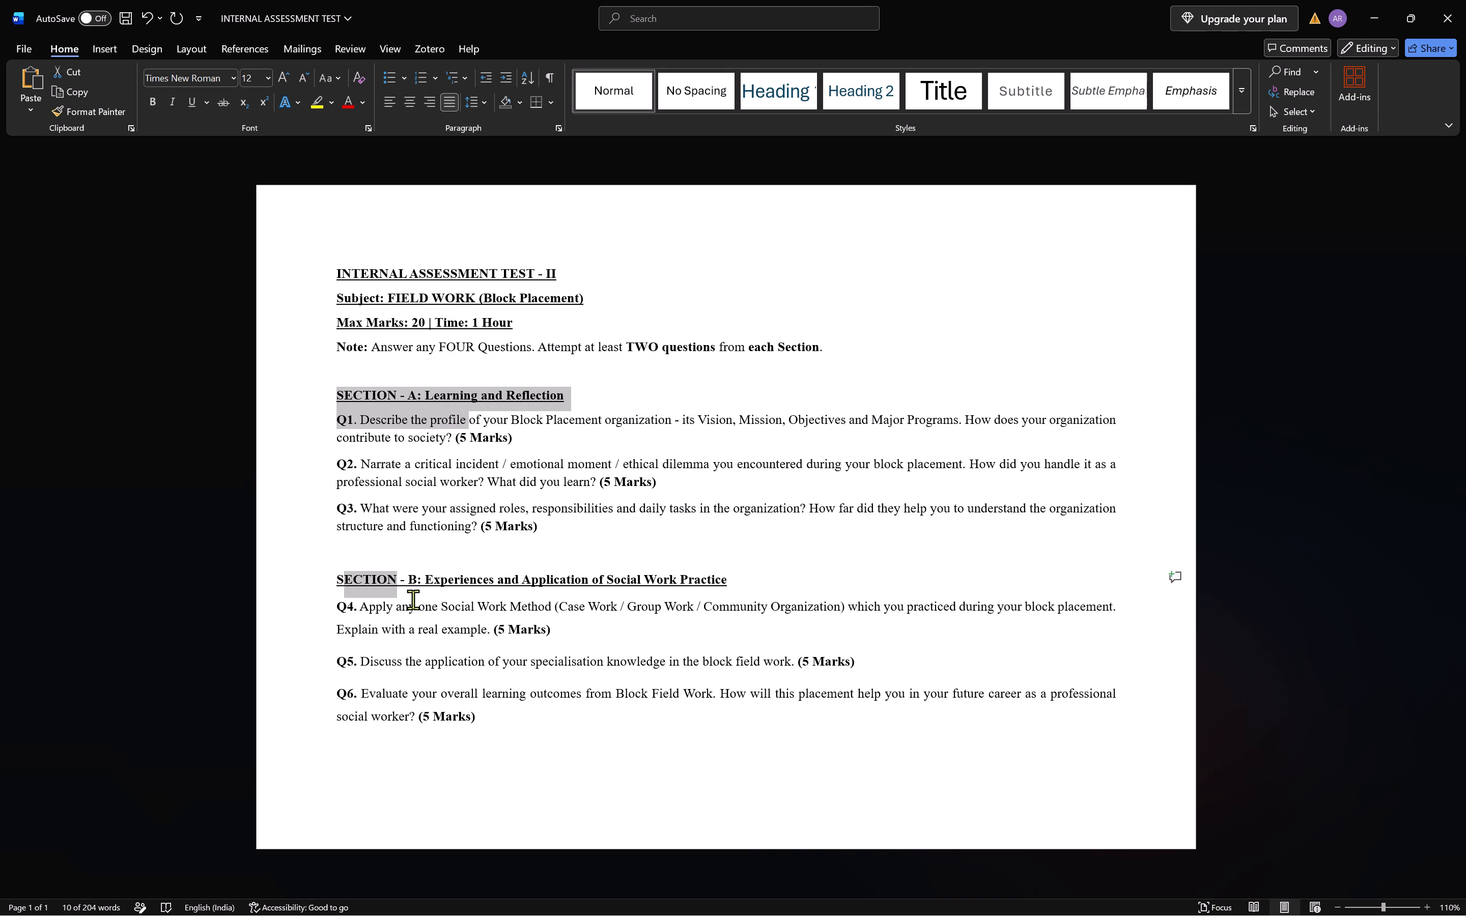
pyautogui.keyDown('ctrl'); pyautogui.moveTo(413, 599); pyautogui.dragTo(423, 604); pyautogui.keyUp('ctrl')
pyautogui.click(482, 93)
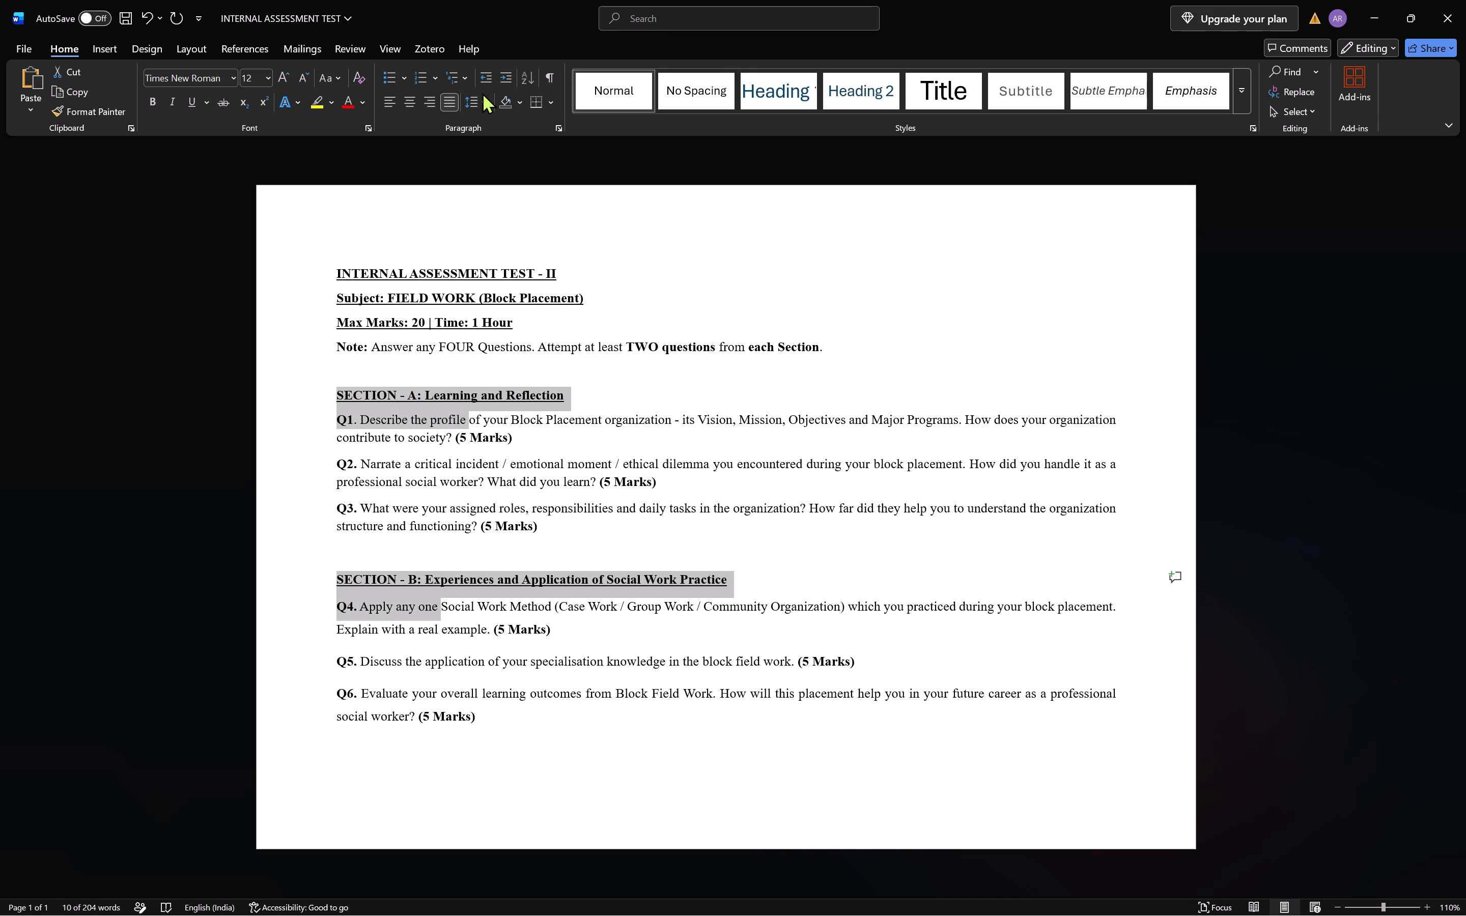
pyautogui.click(482, 97)
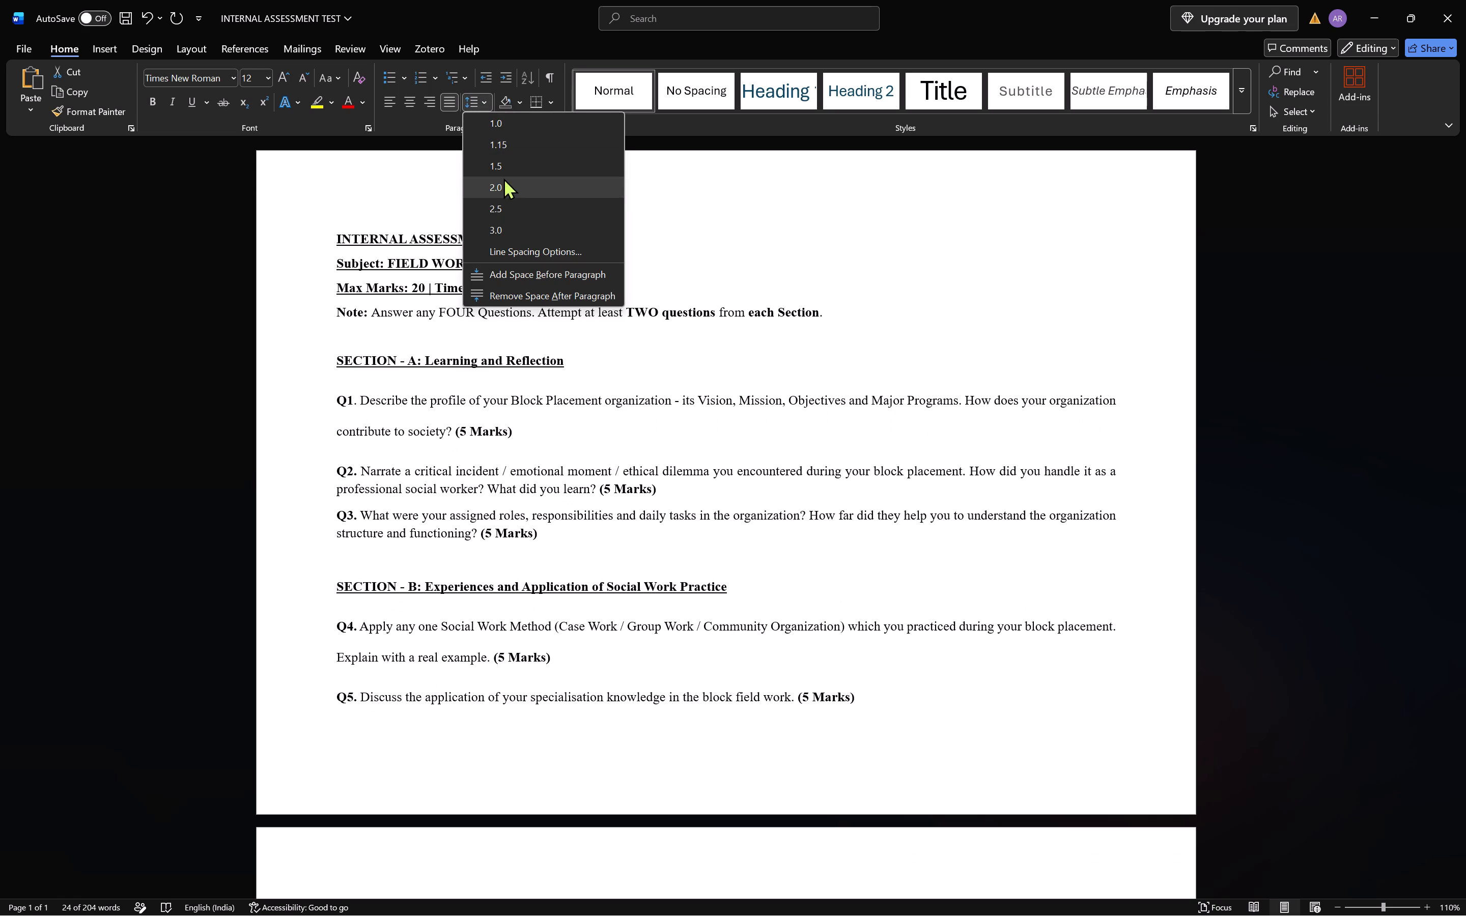
pyautogui.click(510, 163)
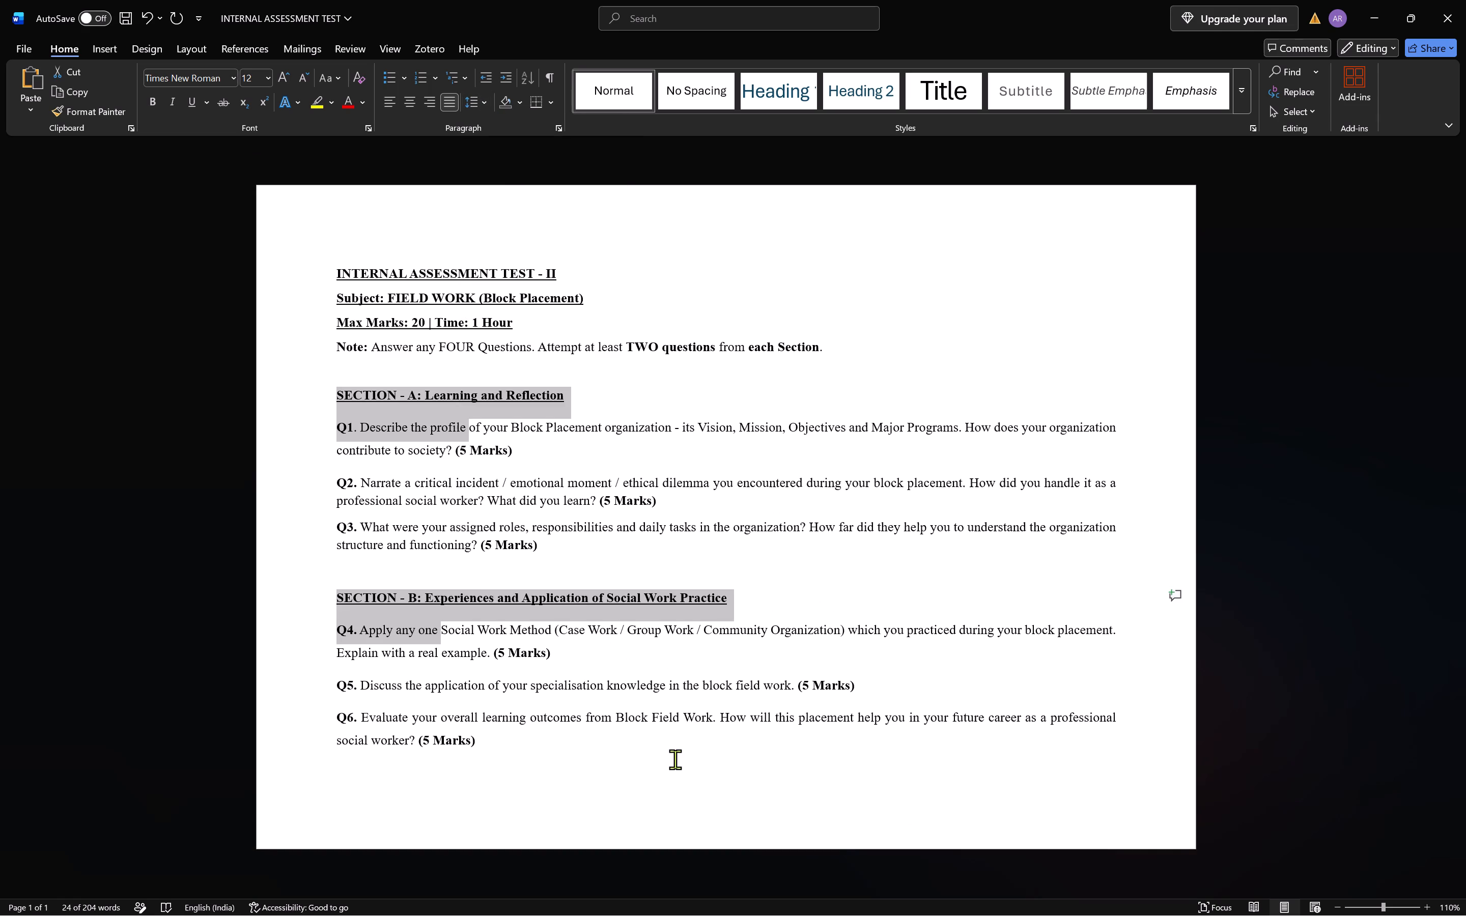
pyautogui.click(675, 759)
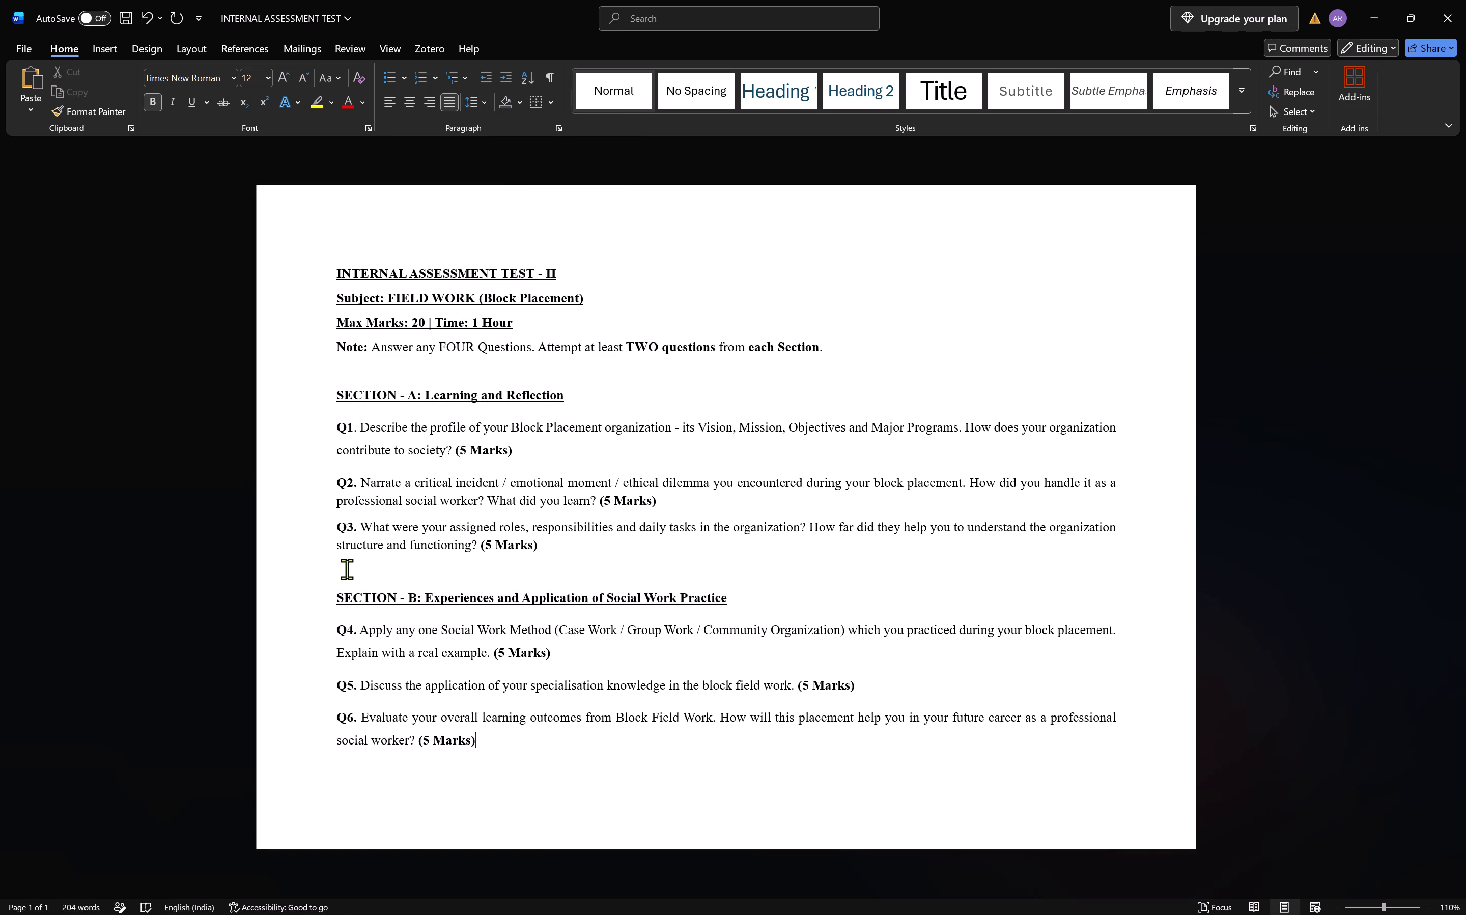
# Set the line spacing of Q3 and the empty line below it to 1.0.
pyautogui.click(347, 569)
pyautogui.moveTo(332, 552); pyautogui.dragTo(432, 583)
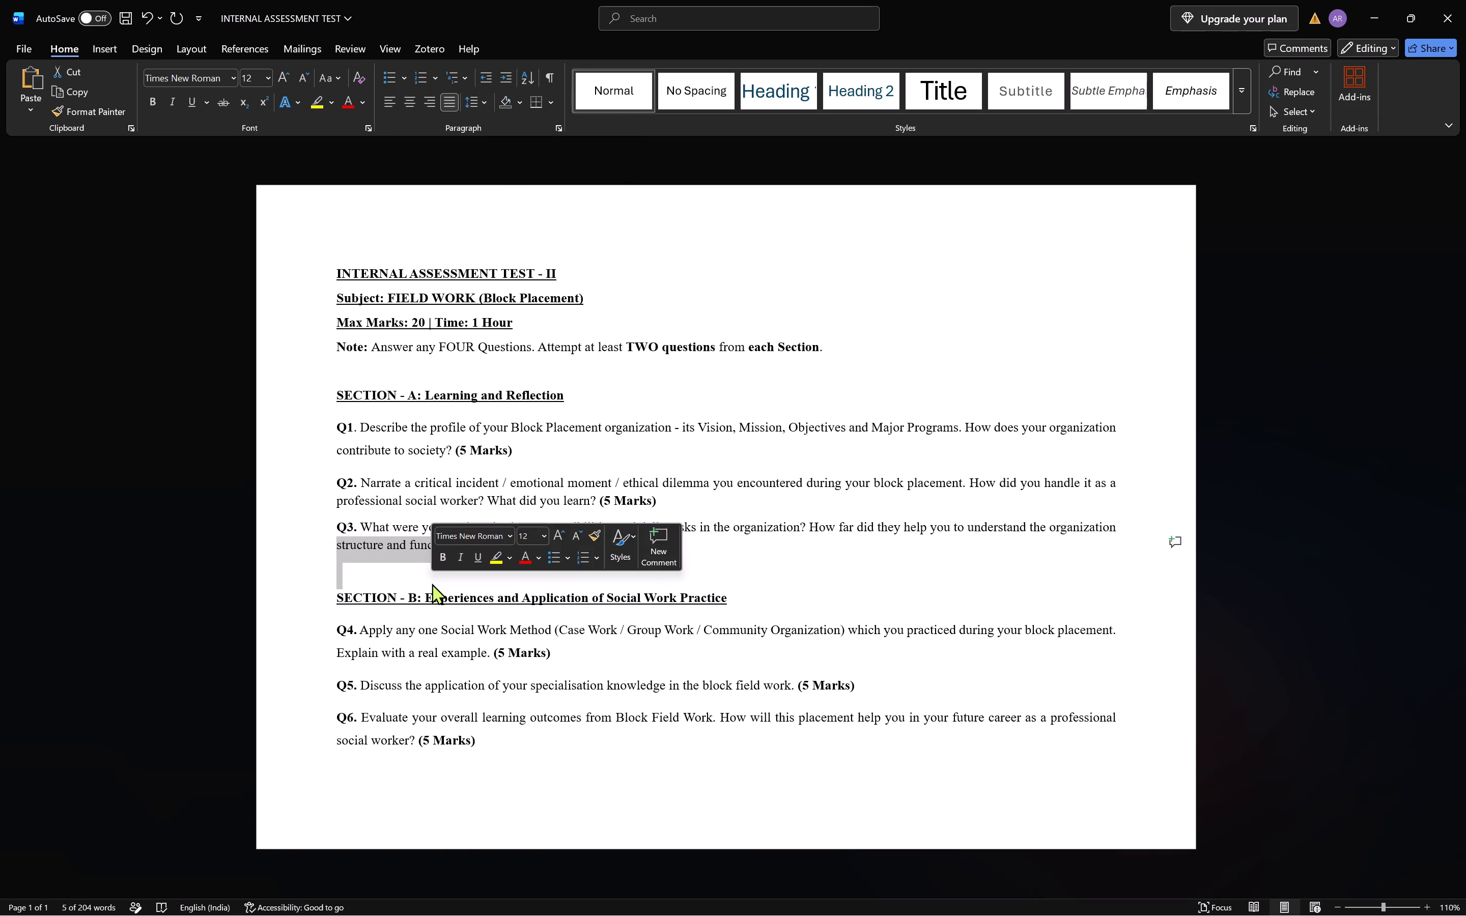
pyautogui.click(482, 99)
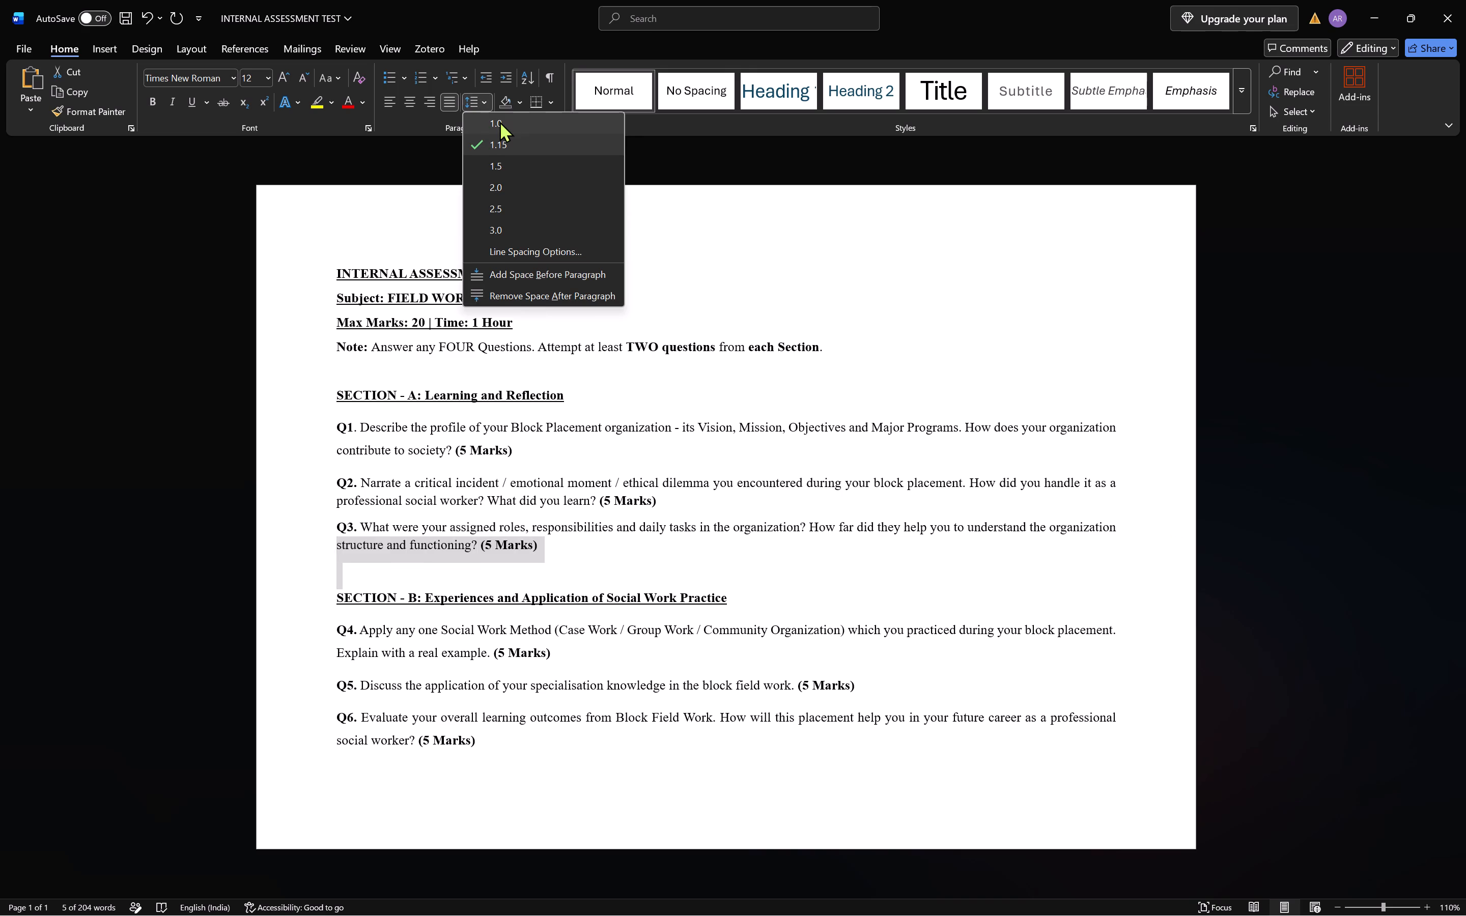
pyautogui.click(499, 121)
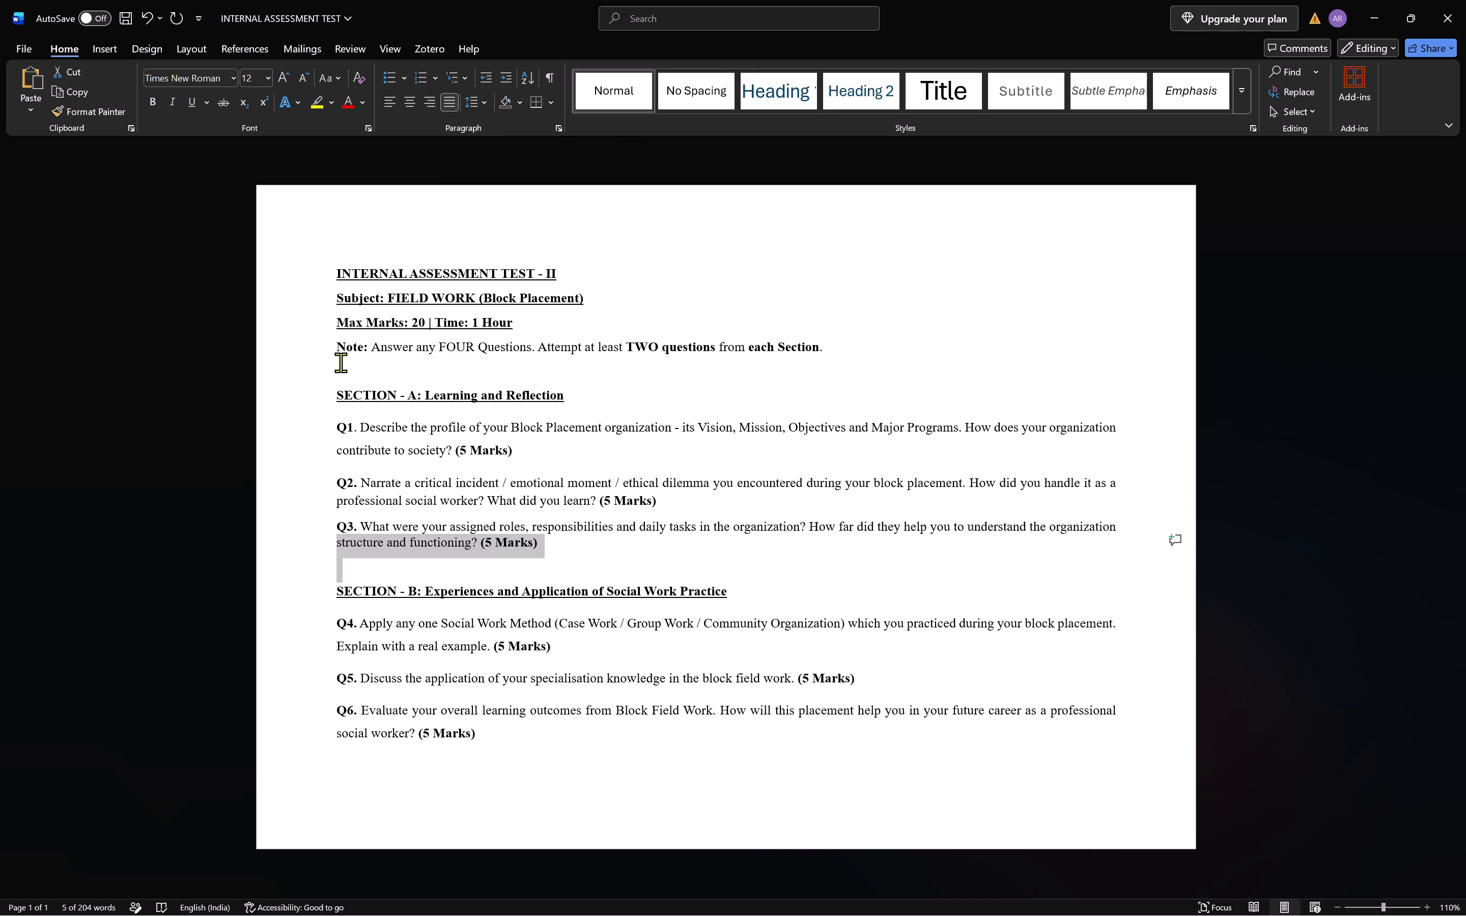
# Set the line spacing to 1.0 for everything from the test title through the Section A heading.
pyautogui.click(341, 362)
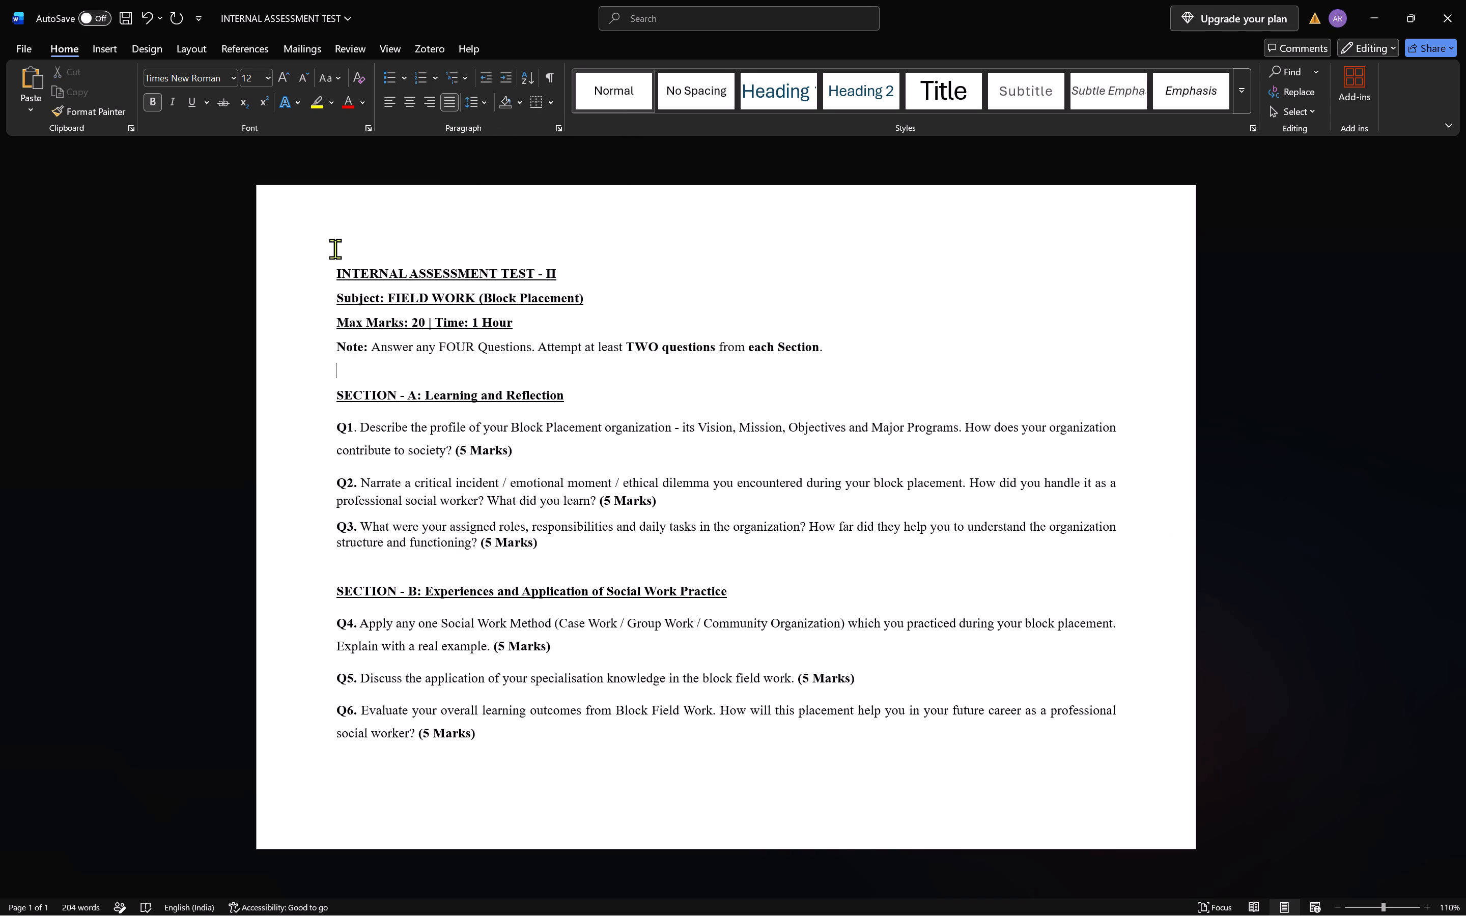
pyautogui.moveTo(334, 249); pyautogui.dragTo(557, 392)
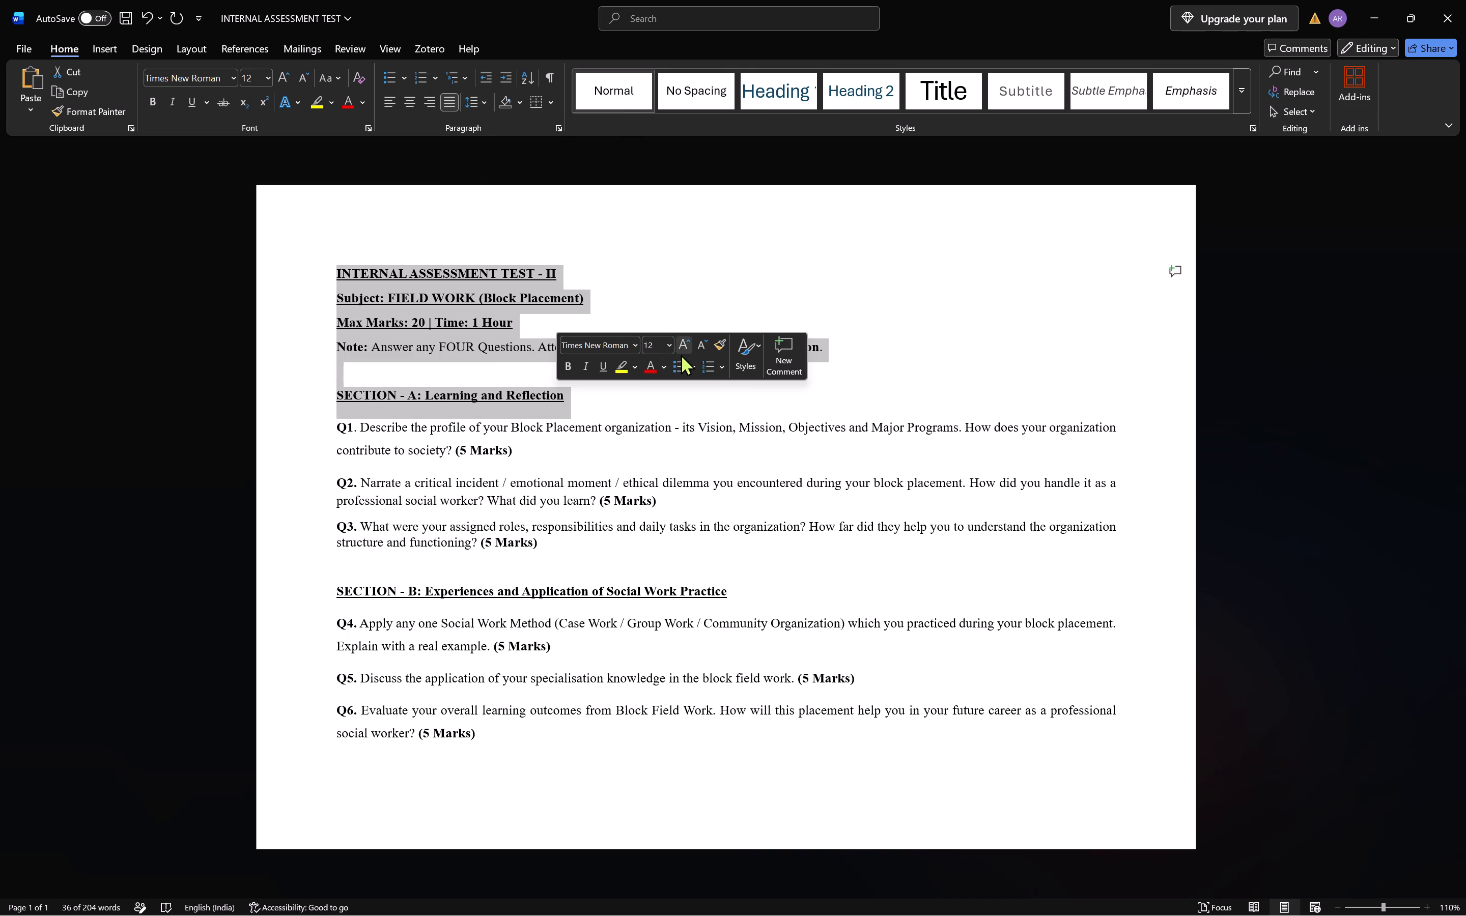
pyautogui.click(478, 91)
pyautogui.click(476, 94)
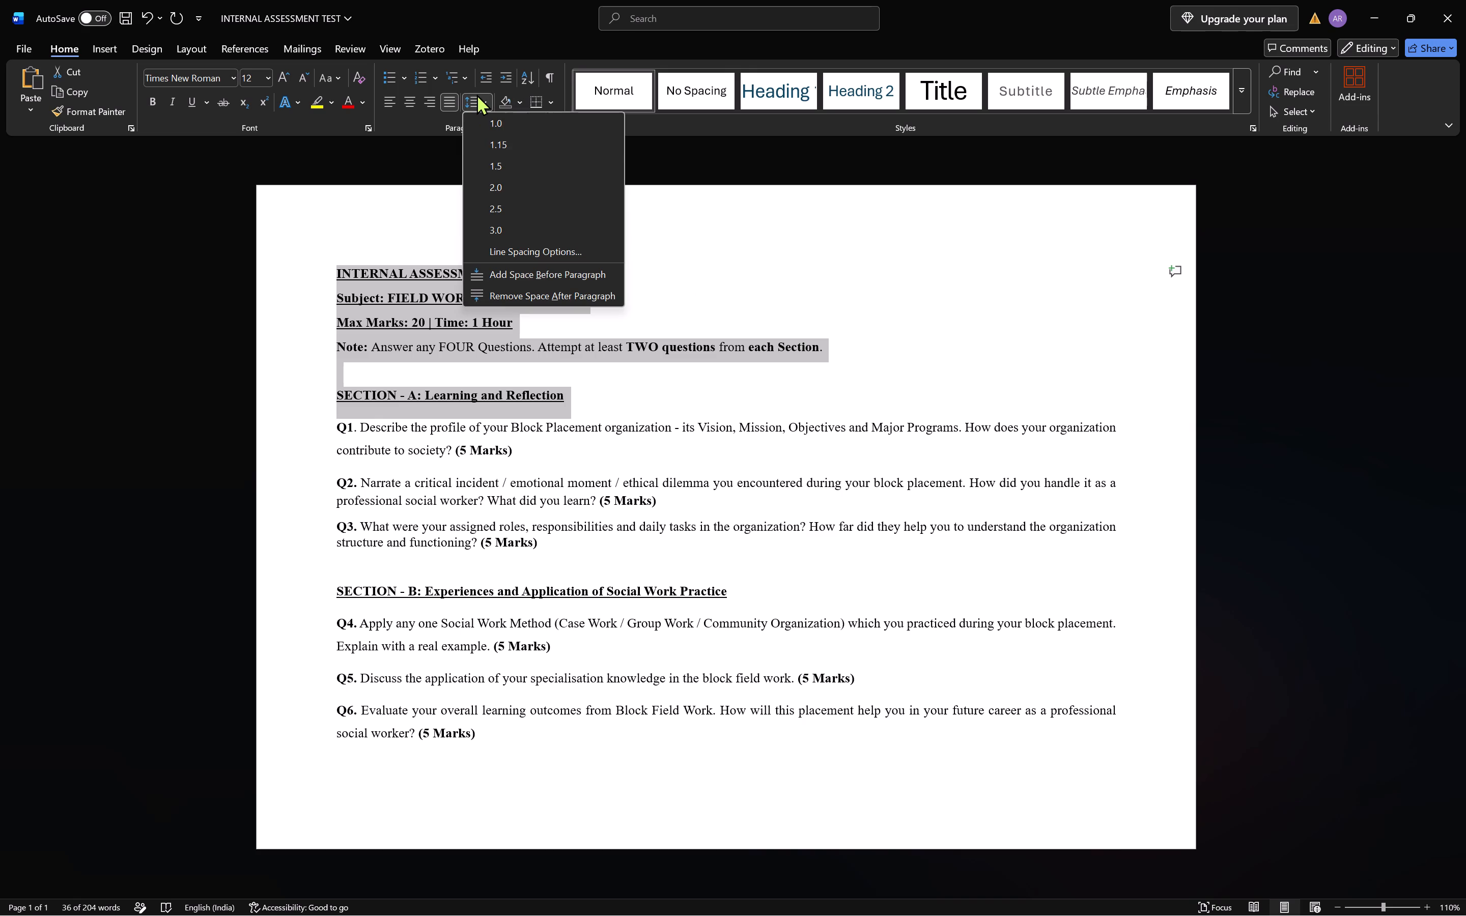
pyautogui.click(508, 119)
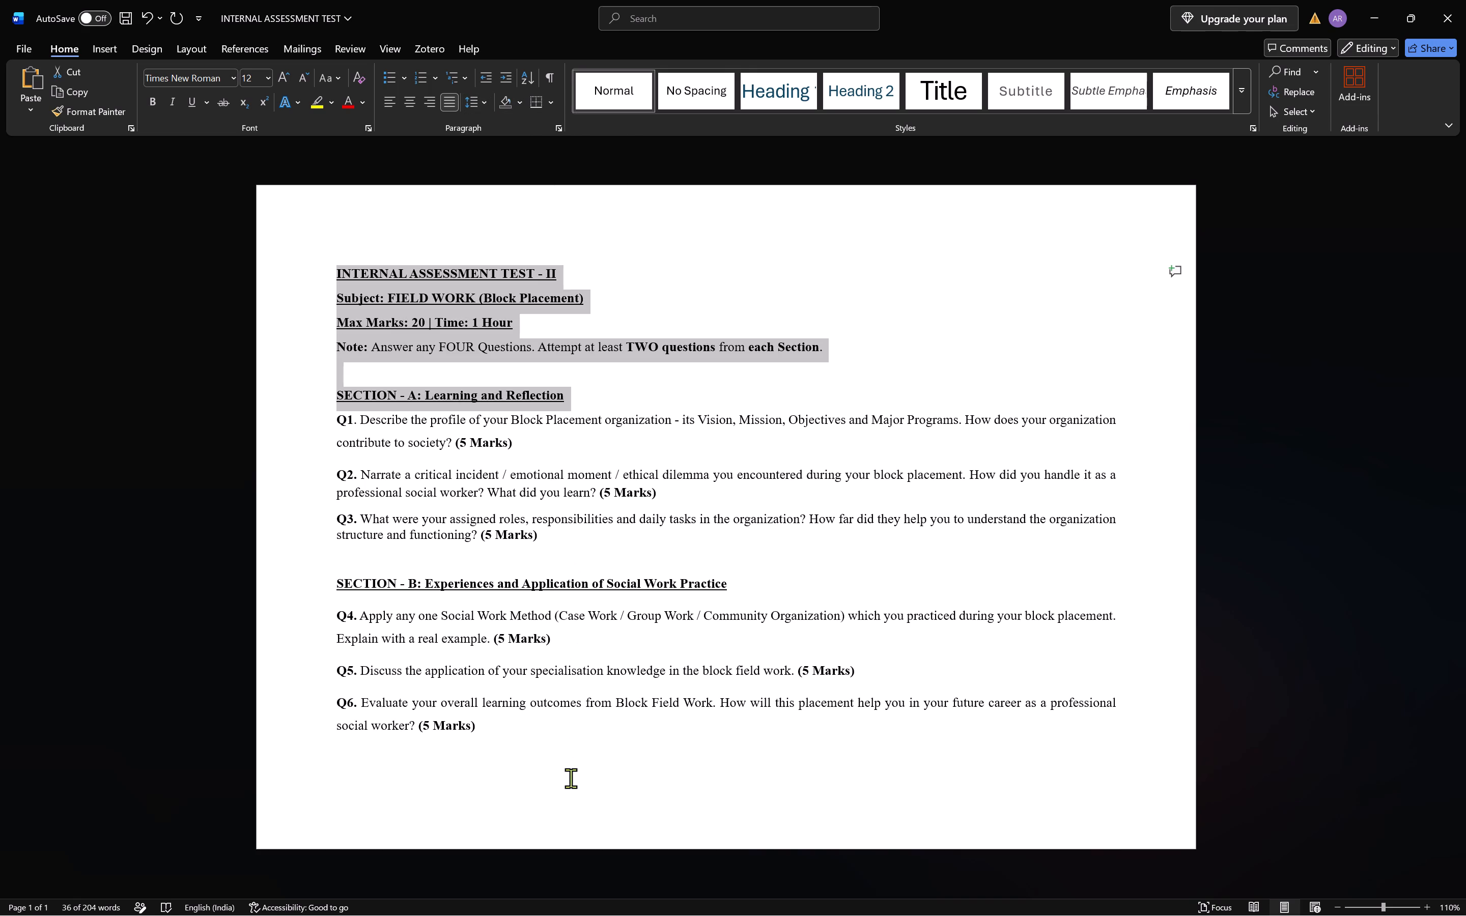
pyautogui.click(571, 778)
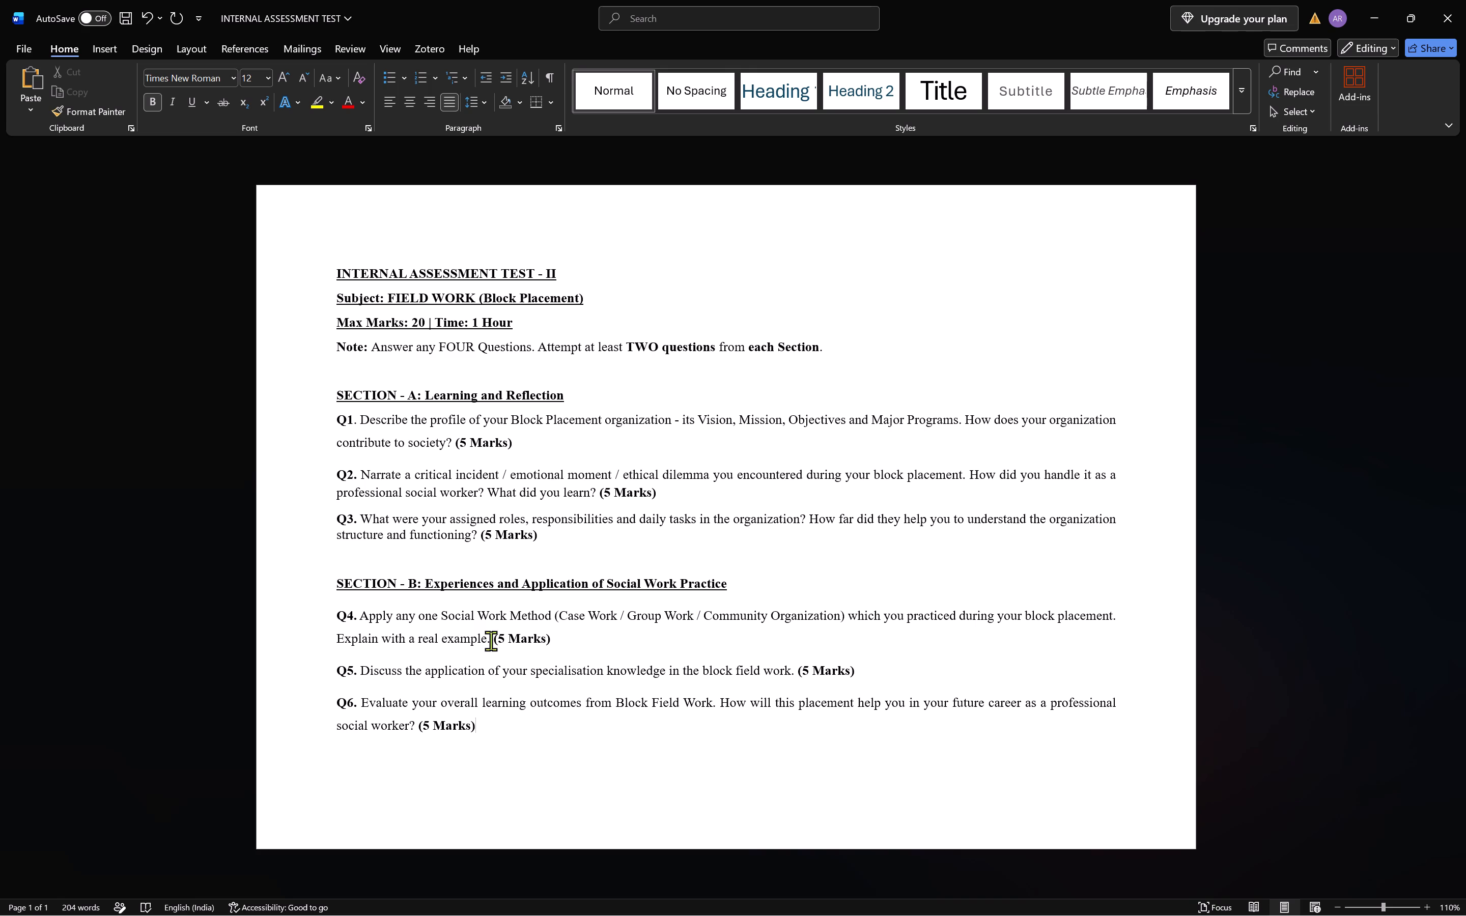
# Save the question paper document.
pyautogui.hotkey('ctrl', 's')
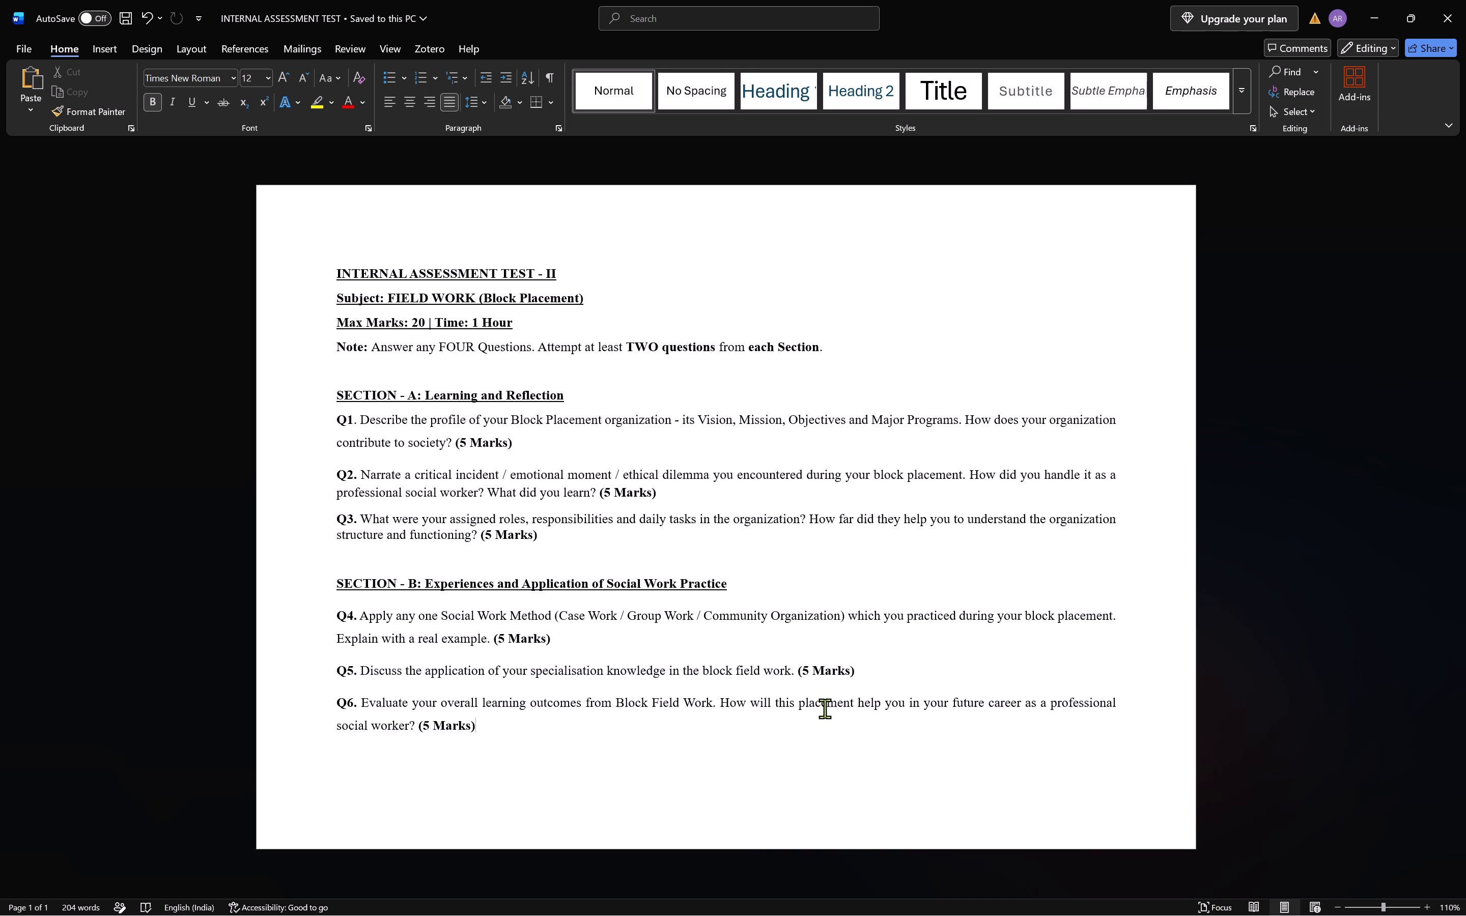
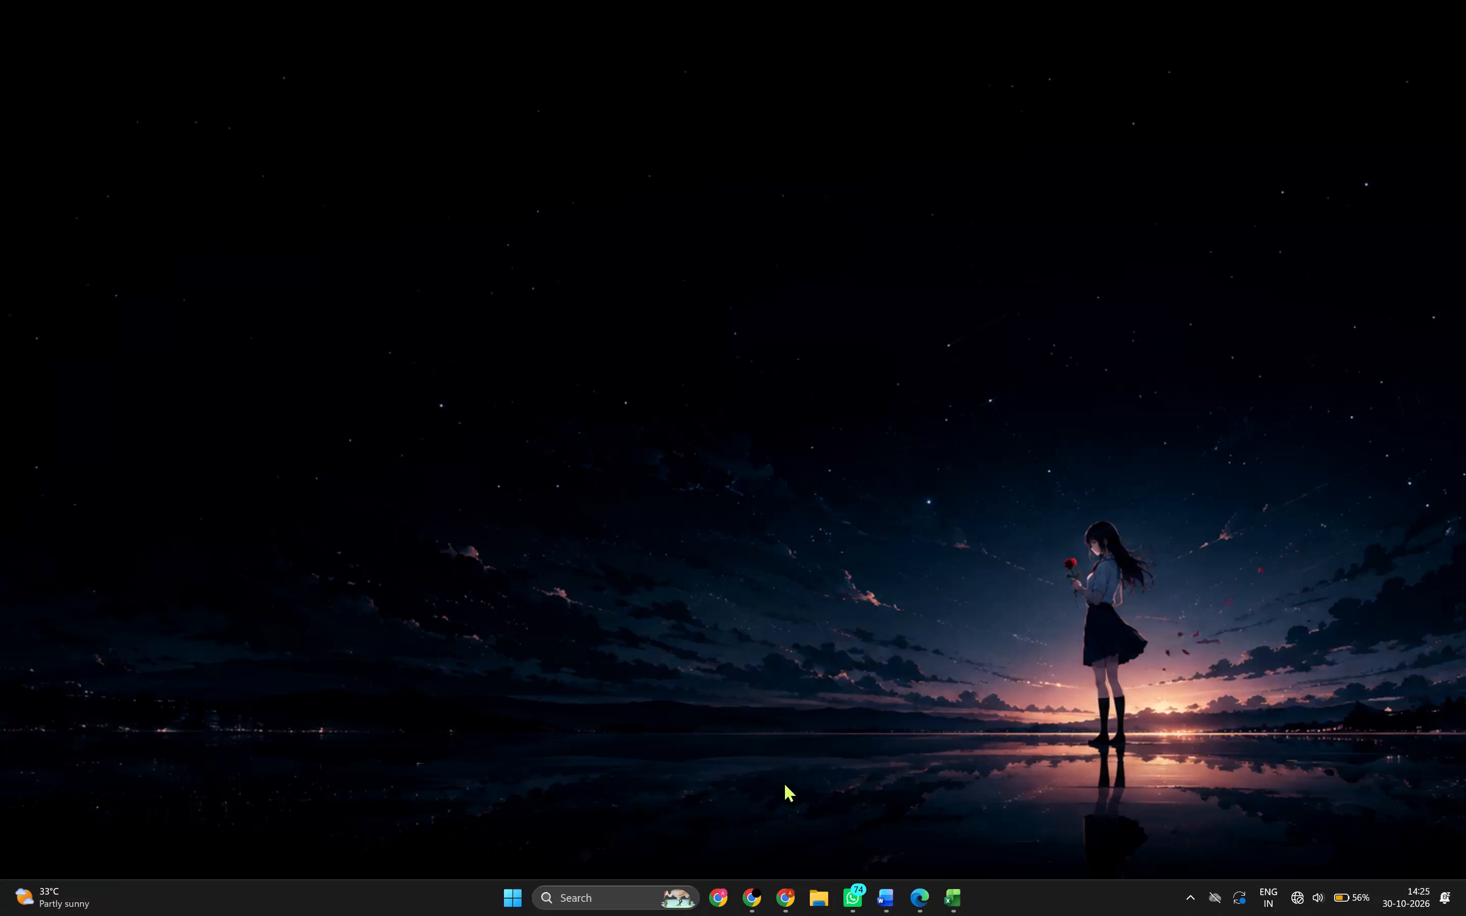
# Switch back to the Internal Assessment Test question paper in Word and examine its headings, questions and line spacing up close.
pyautogui.click(883, 898)
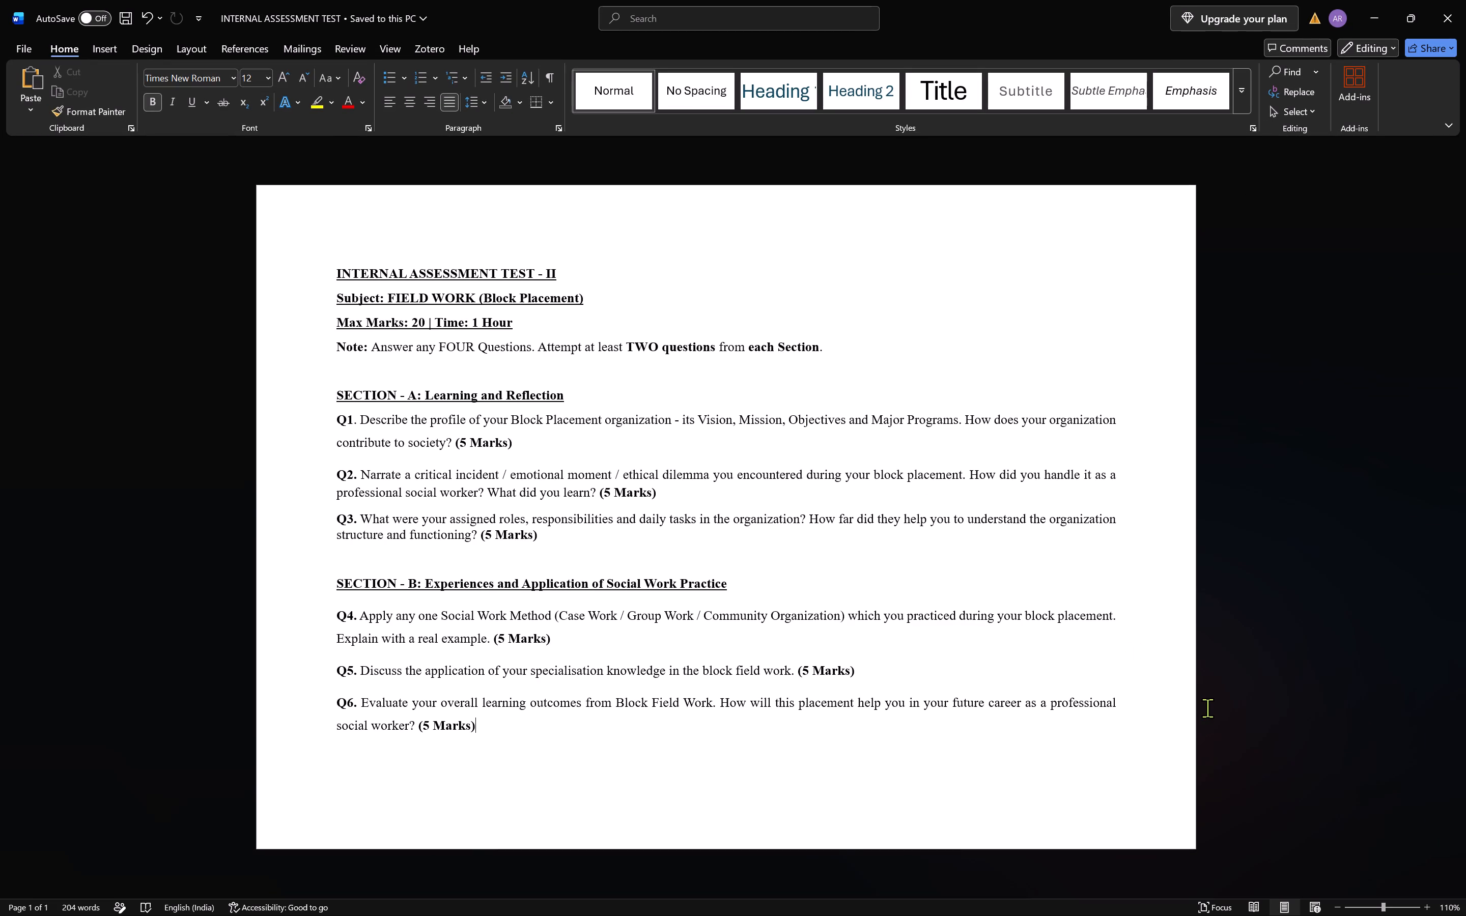
pyautogui.keyDown('ctrl'); pyautogui.scroll(2, 1207, 708); pyautogui.keyUp('ctrl')
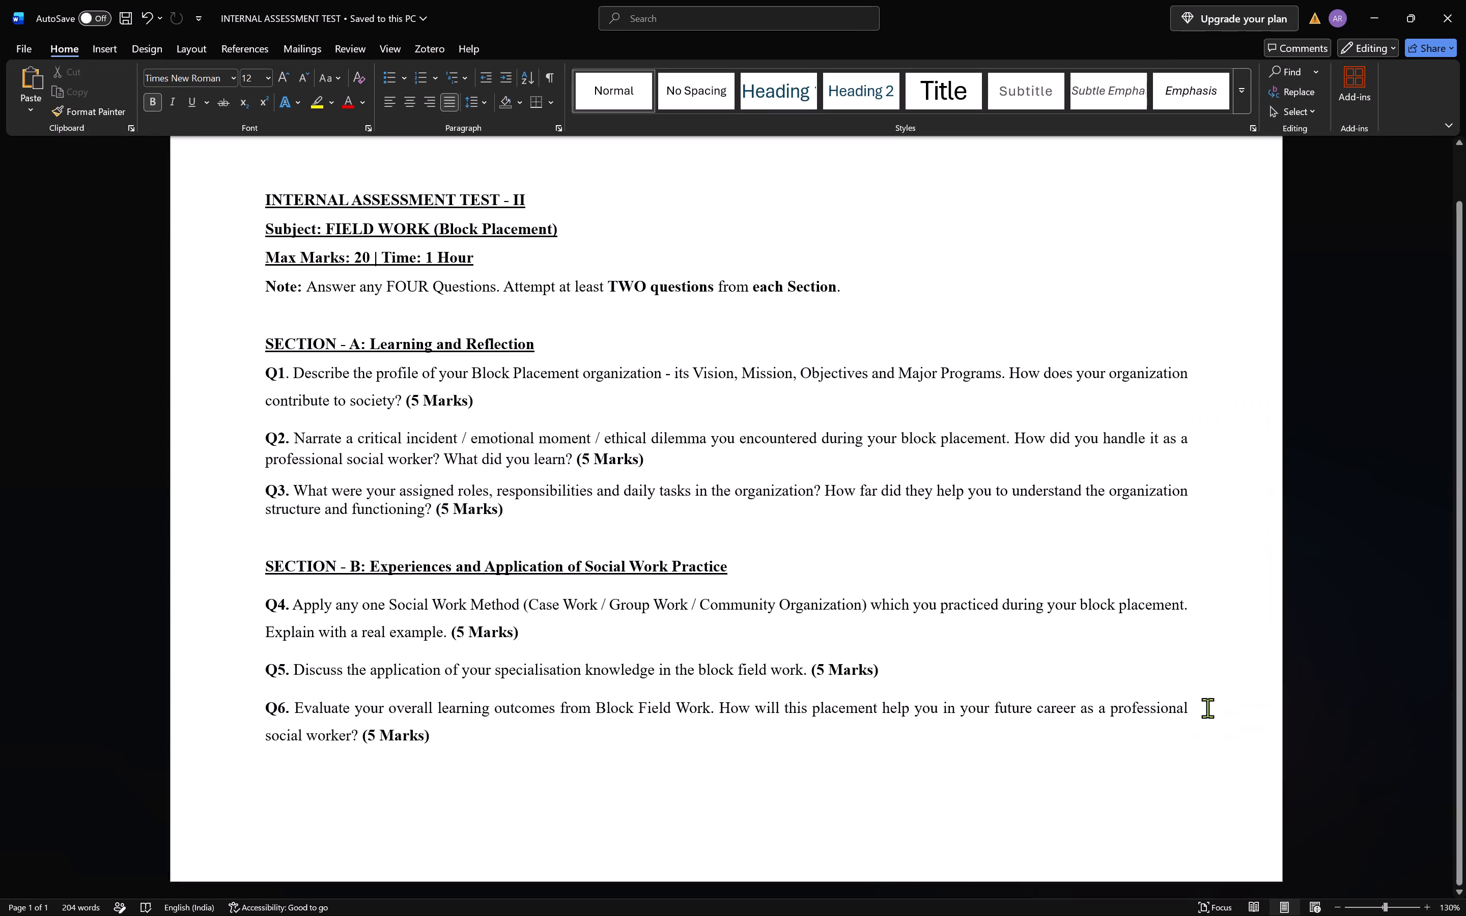
pyautogui.keyDown('ctrl'); pyautogui.scroll(1, 1148, 732); pyautogui.keyUp('ctrl')
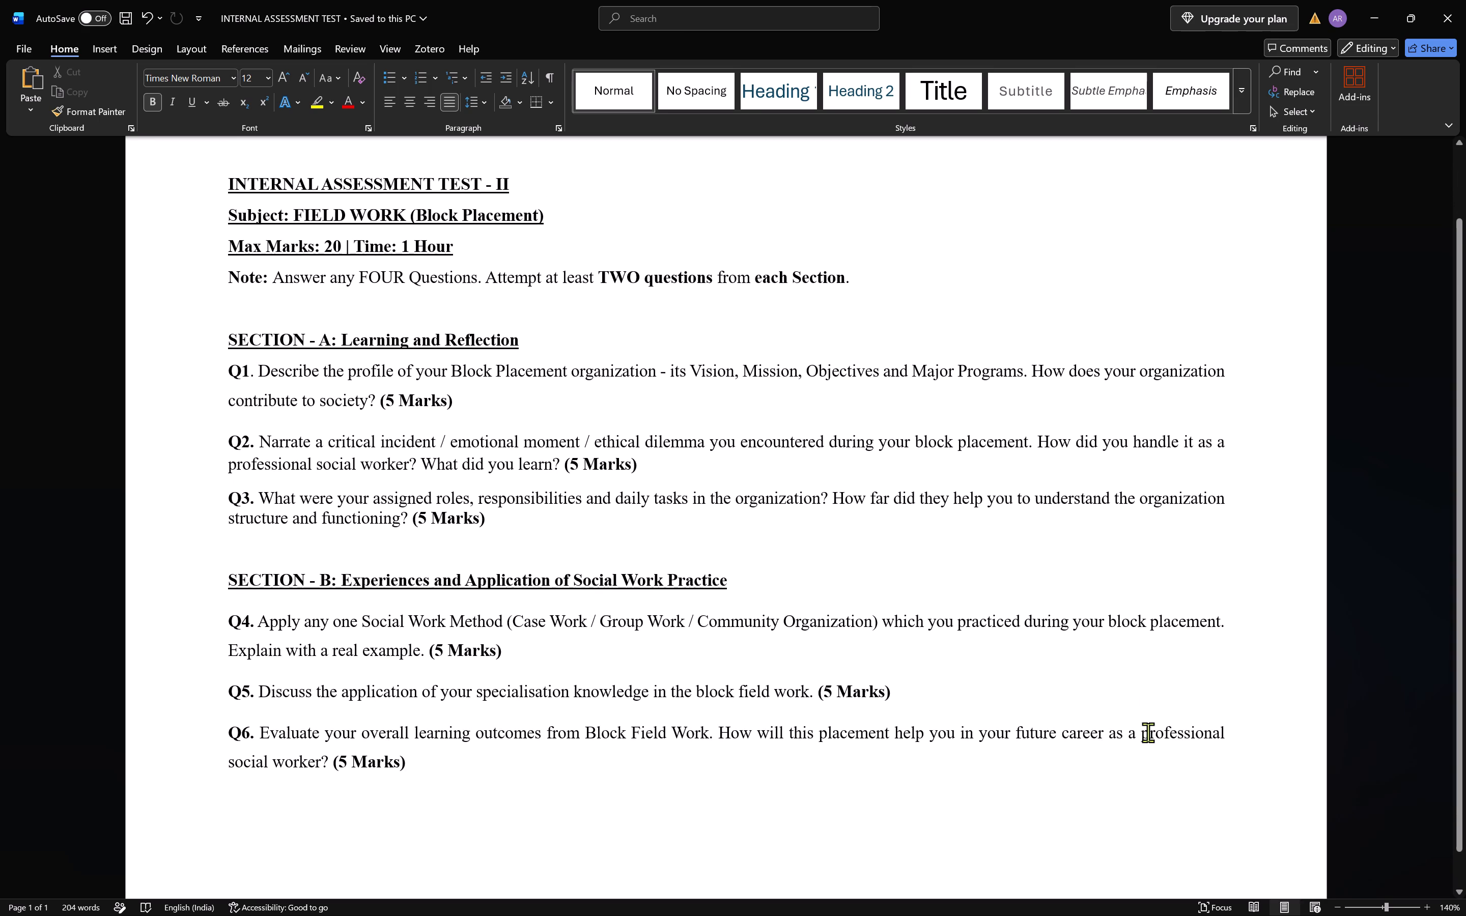
pyautogui.keyDown('ctrl'); pyautogui.scroll(2, 1148, 732); pyautogui.keyUp('ctrl')
pyautogui.scroll(1, 1148, 732)
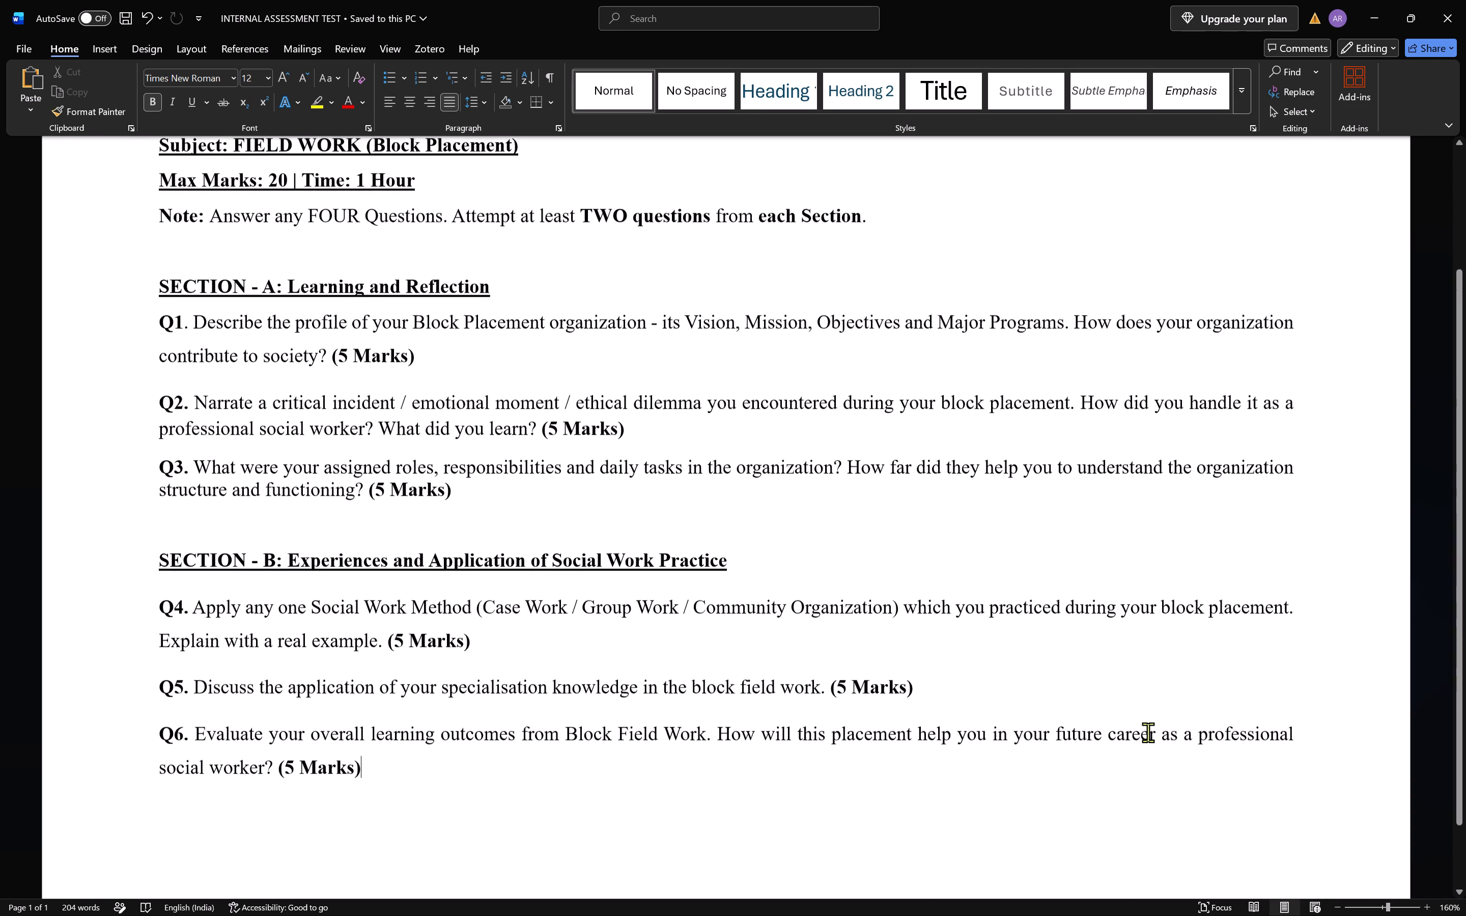
pyautogui.scroll(1, 1148, 732)
pyautogui.click(1148, 732)
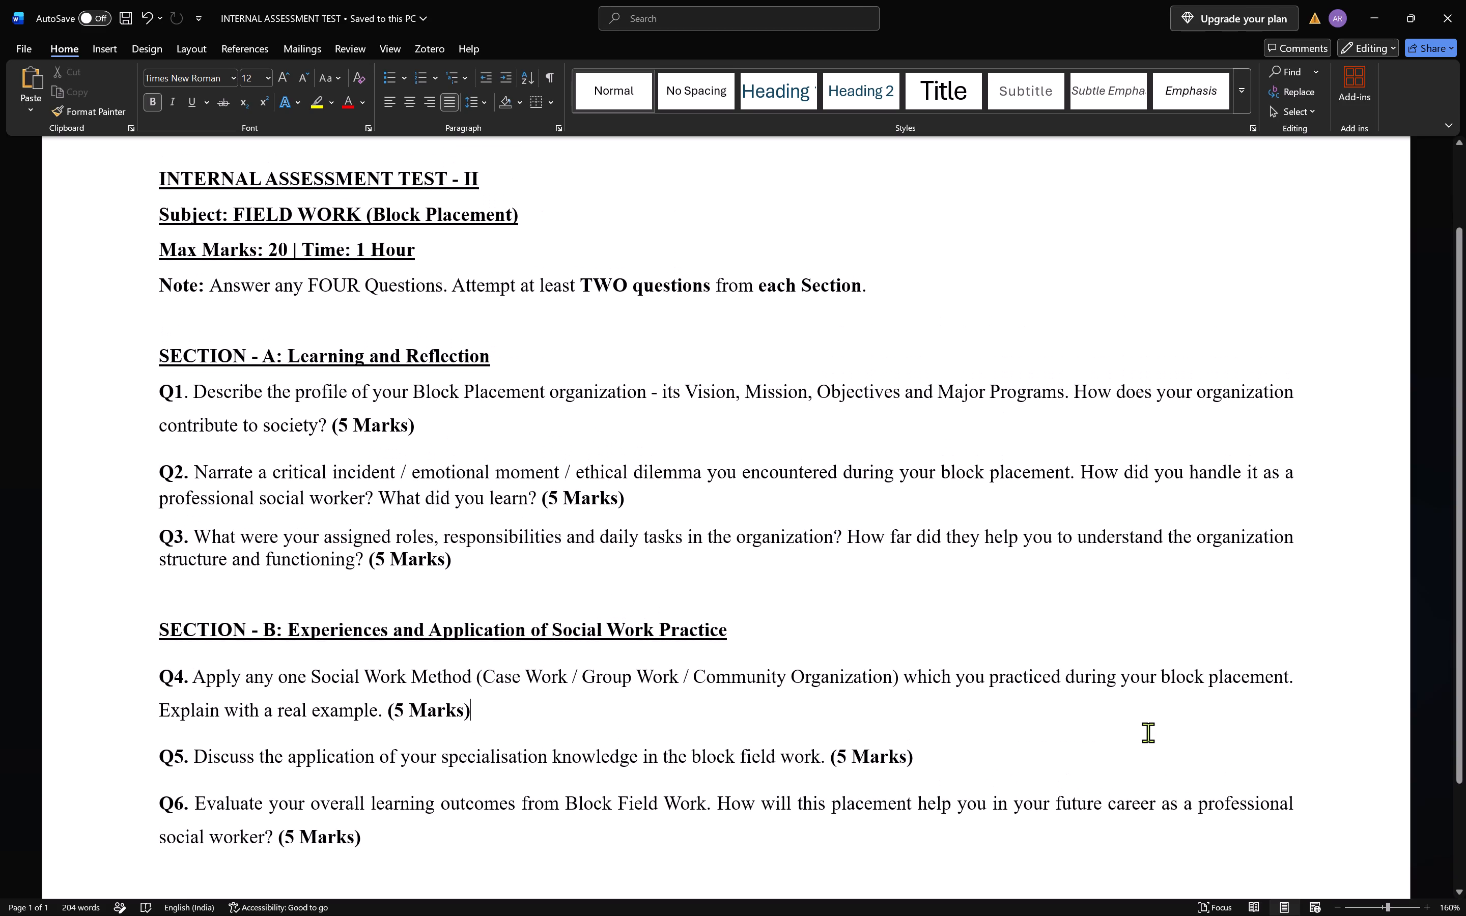
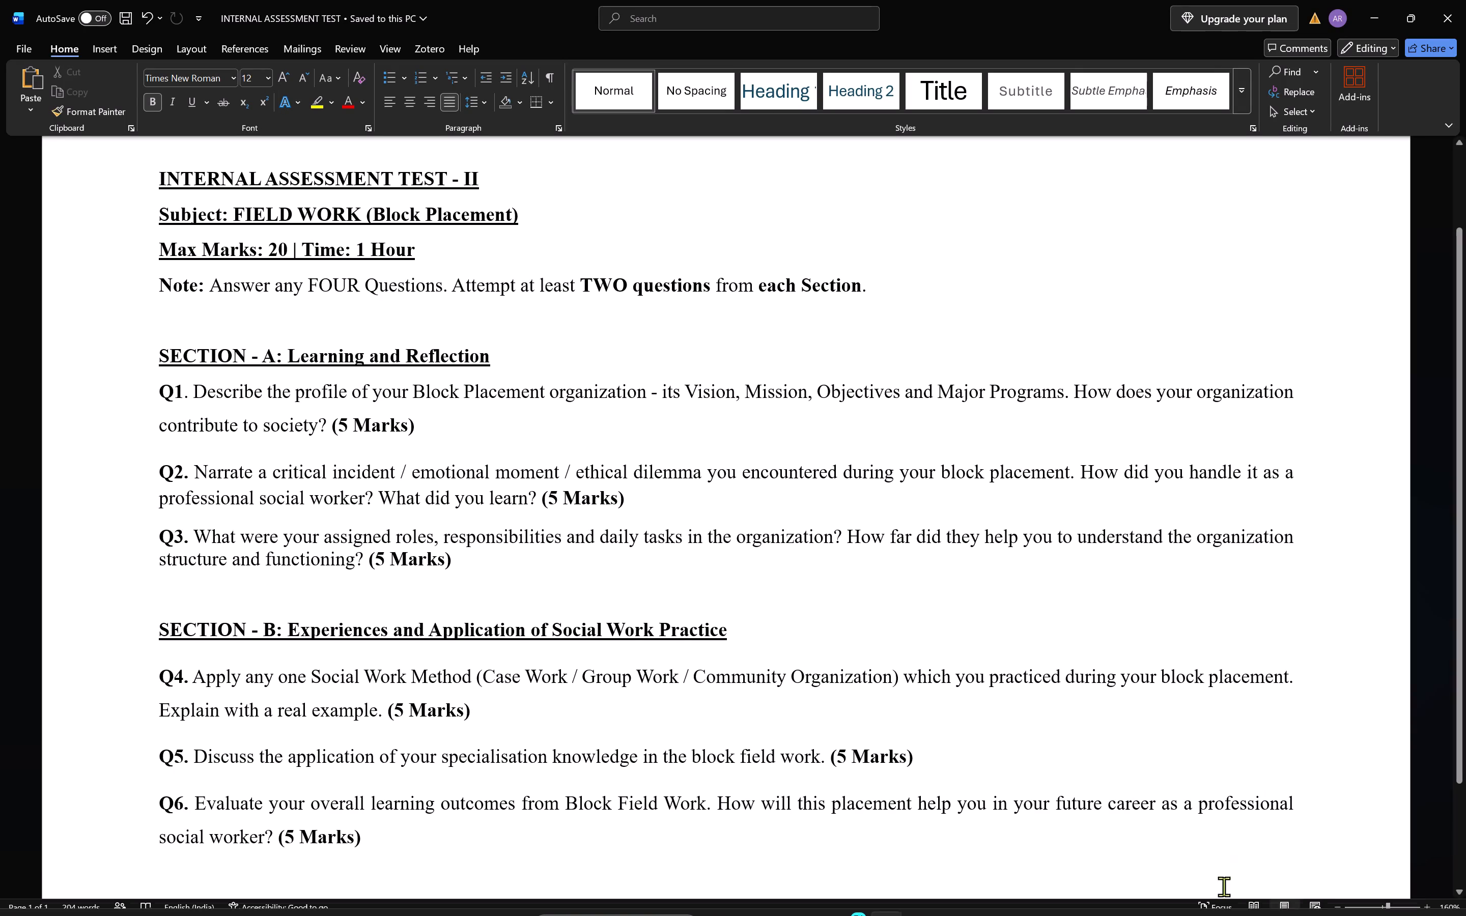
# Show the question paper in Focus mode and examine the enlarged note, section headings and questions Q1 to Q6.
pyautogui.click(1215, 909)
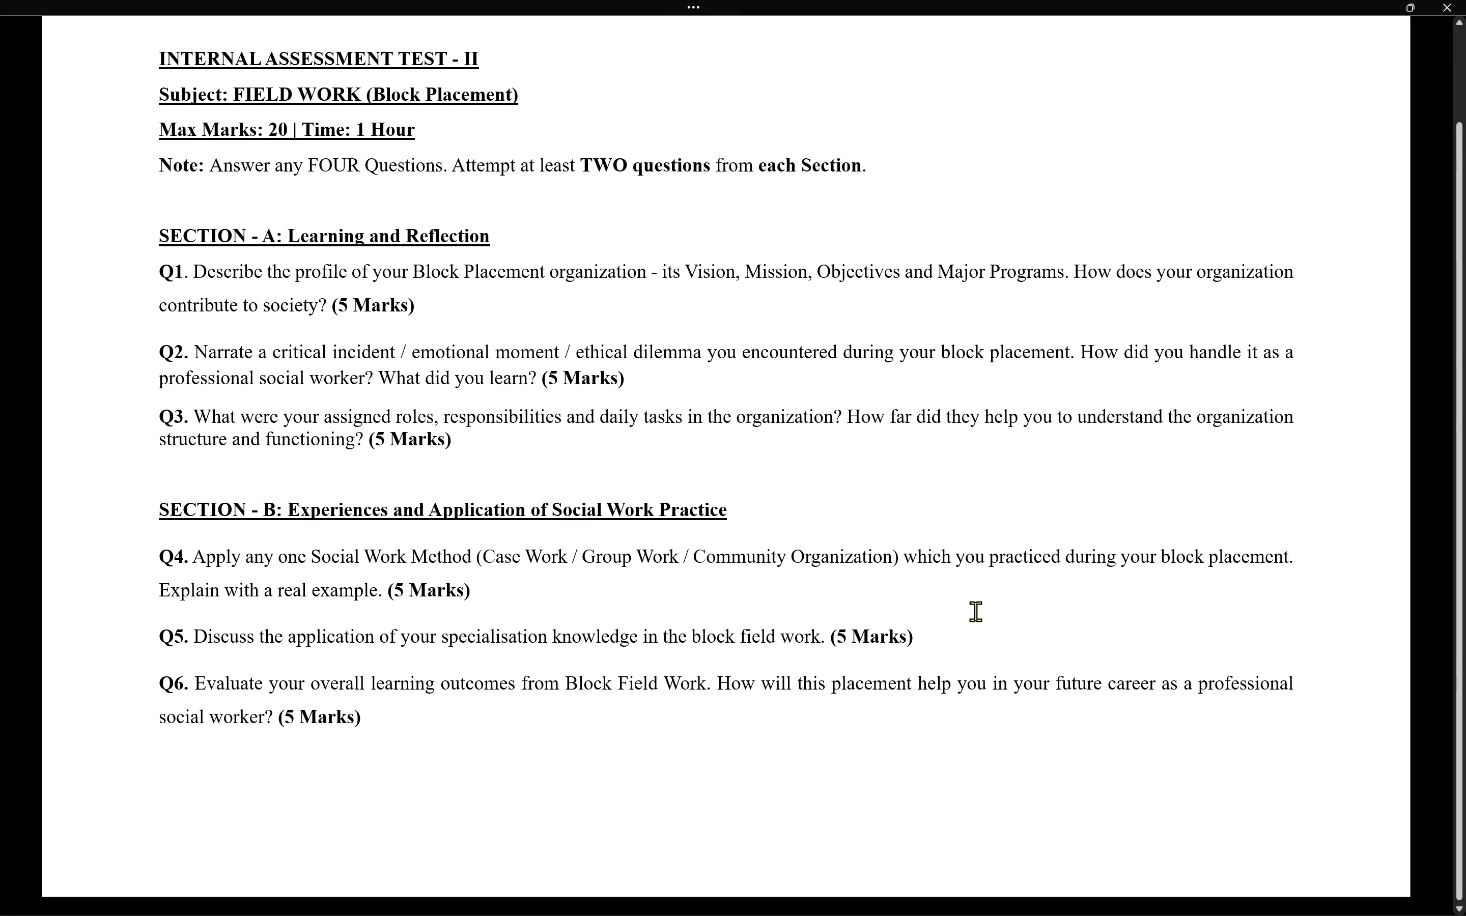
pyautogui.keyDown('ctrl'); pyautogui.scroll(4, 976, 610); pyautogui.keyUp('ctrl')
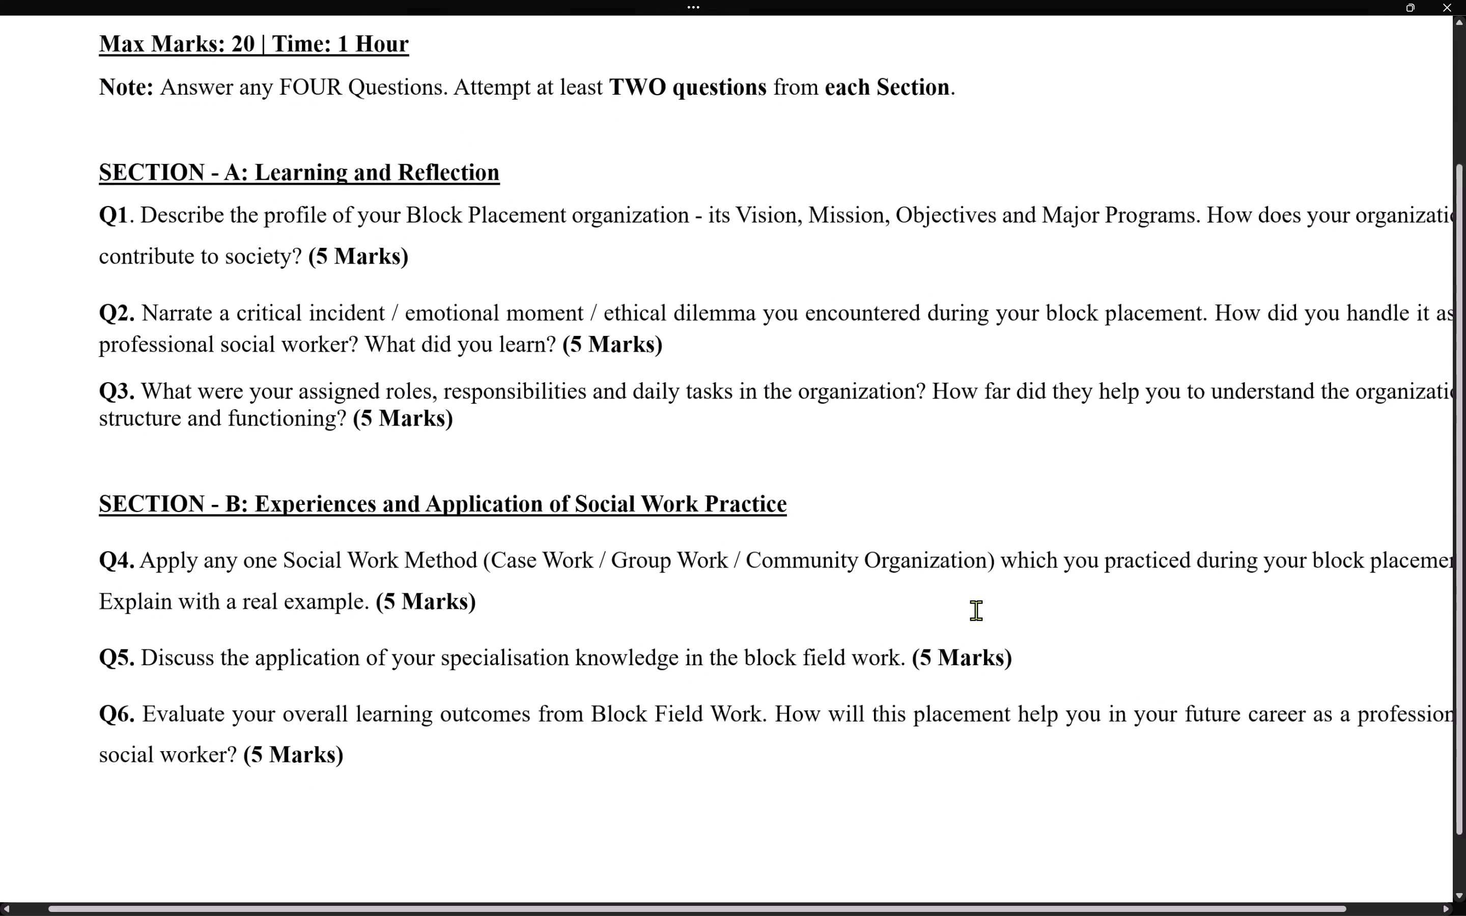
pyautogui.scroll(1, 976, 610)
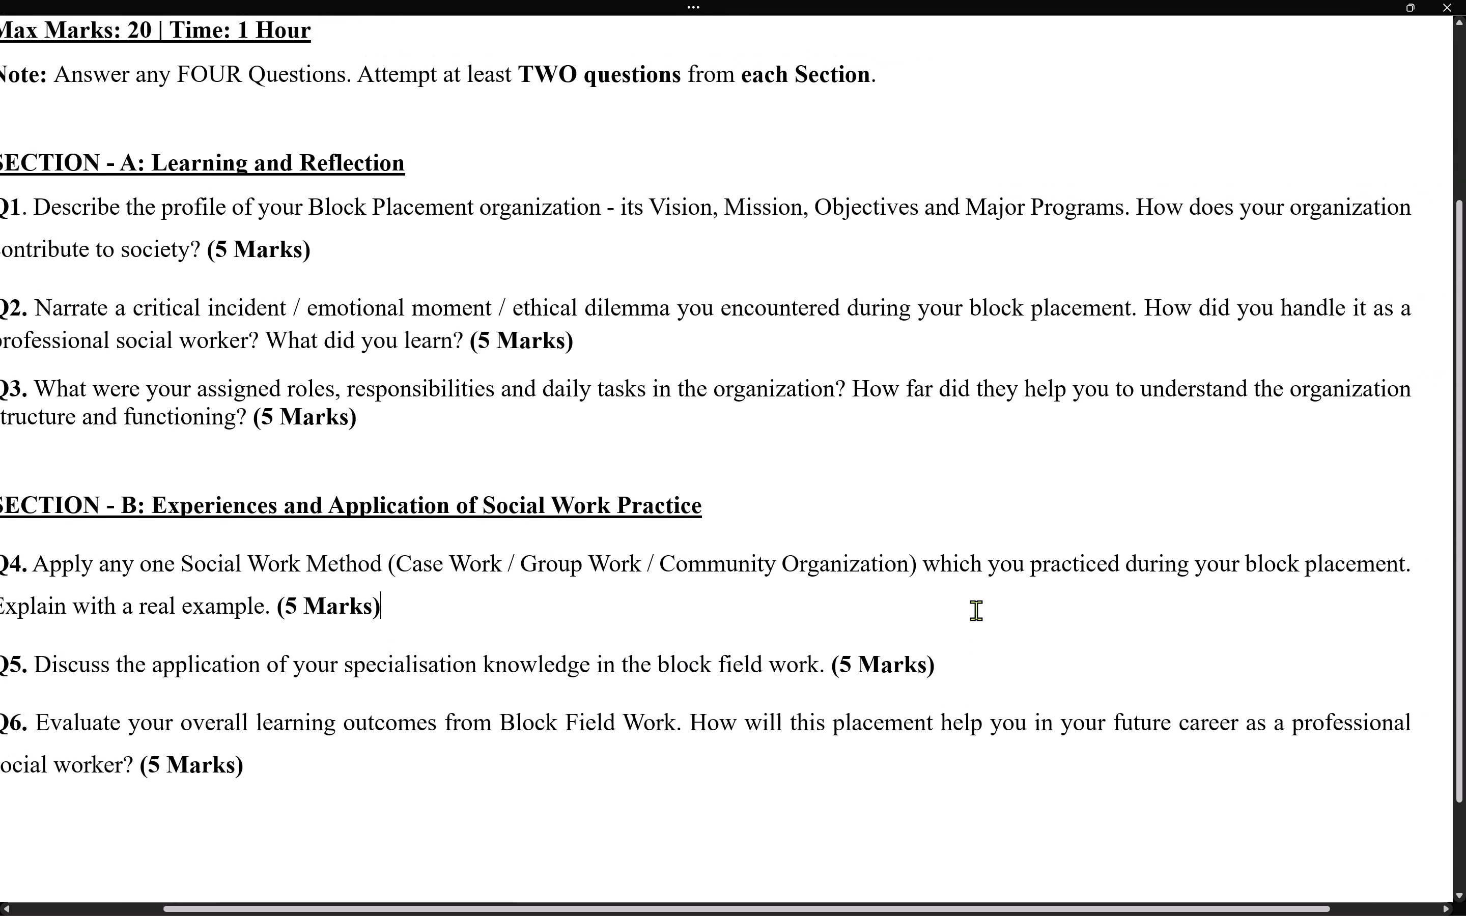
pyautogui.scroll(2, 976, 610)
pyautogui.hscroll(1, 976, 610)
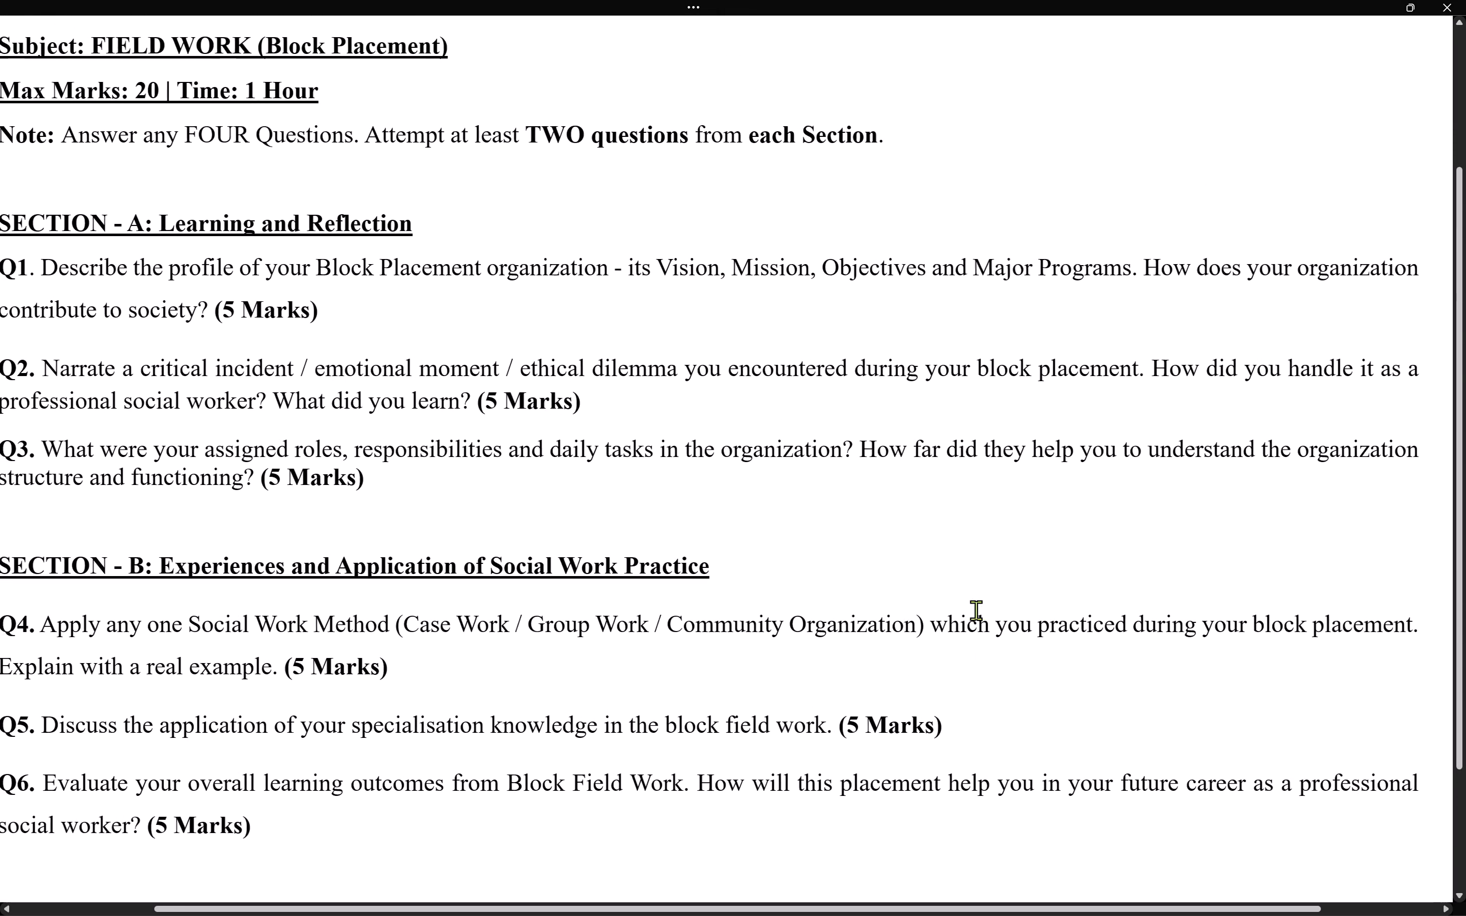
pyautogui.hscroll(1, 976, 610)
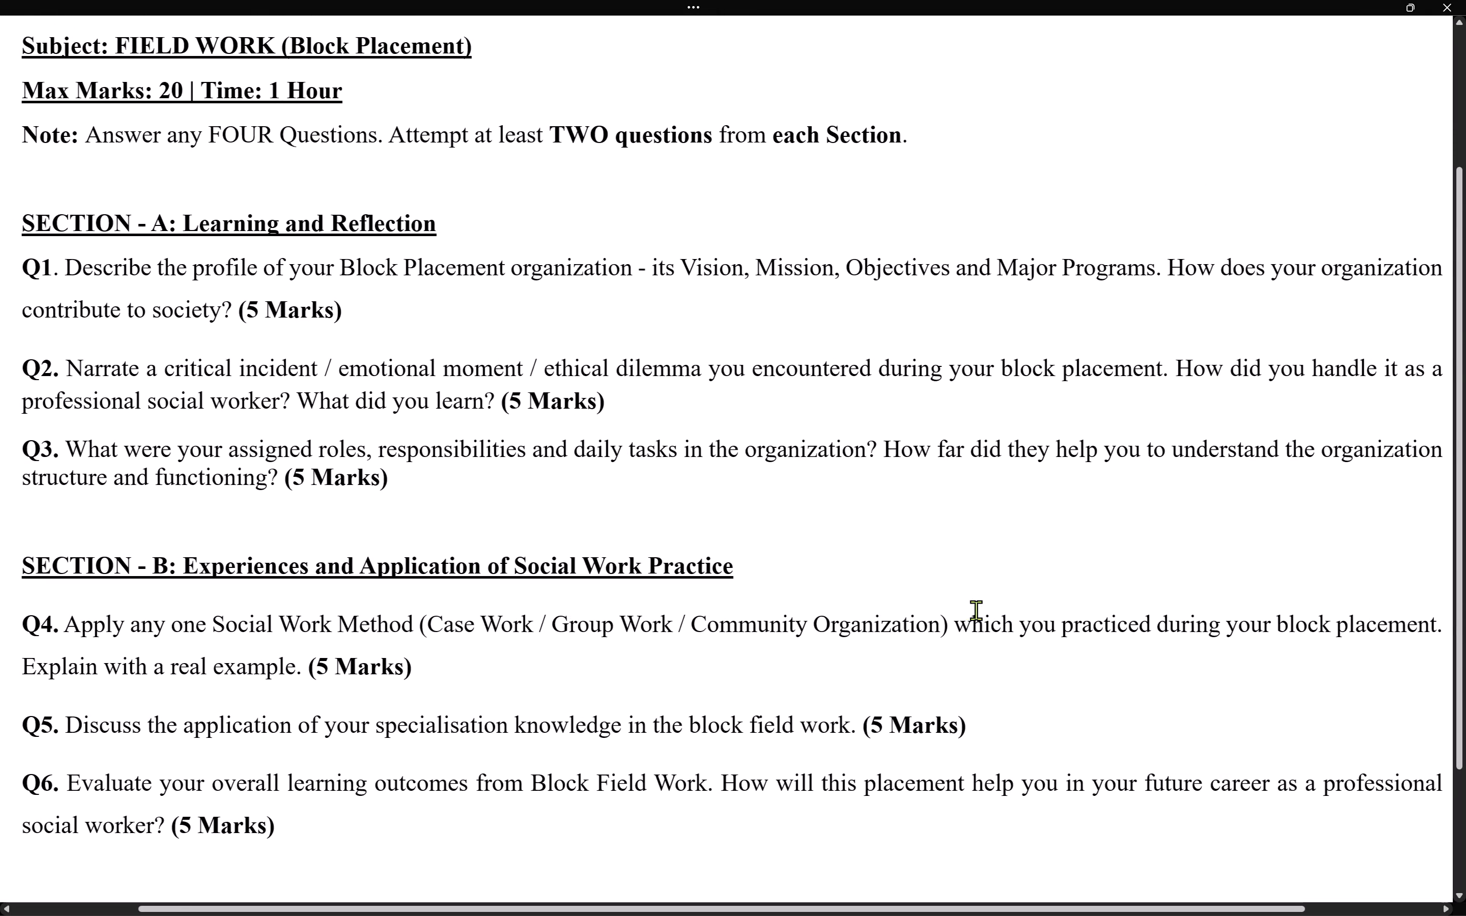
pyautogui.hscroll(1, 976, 610)
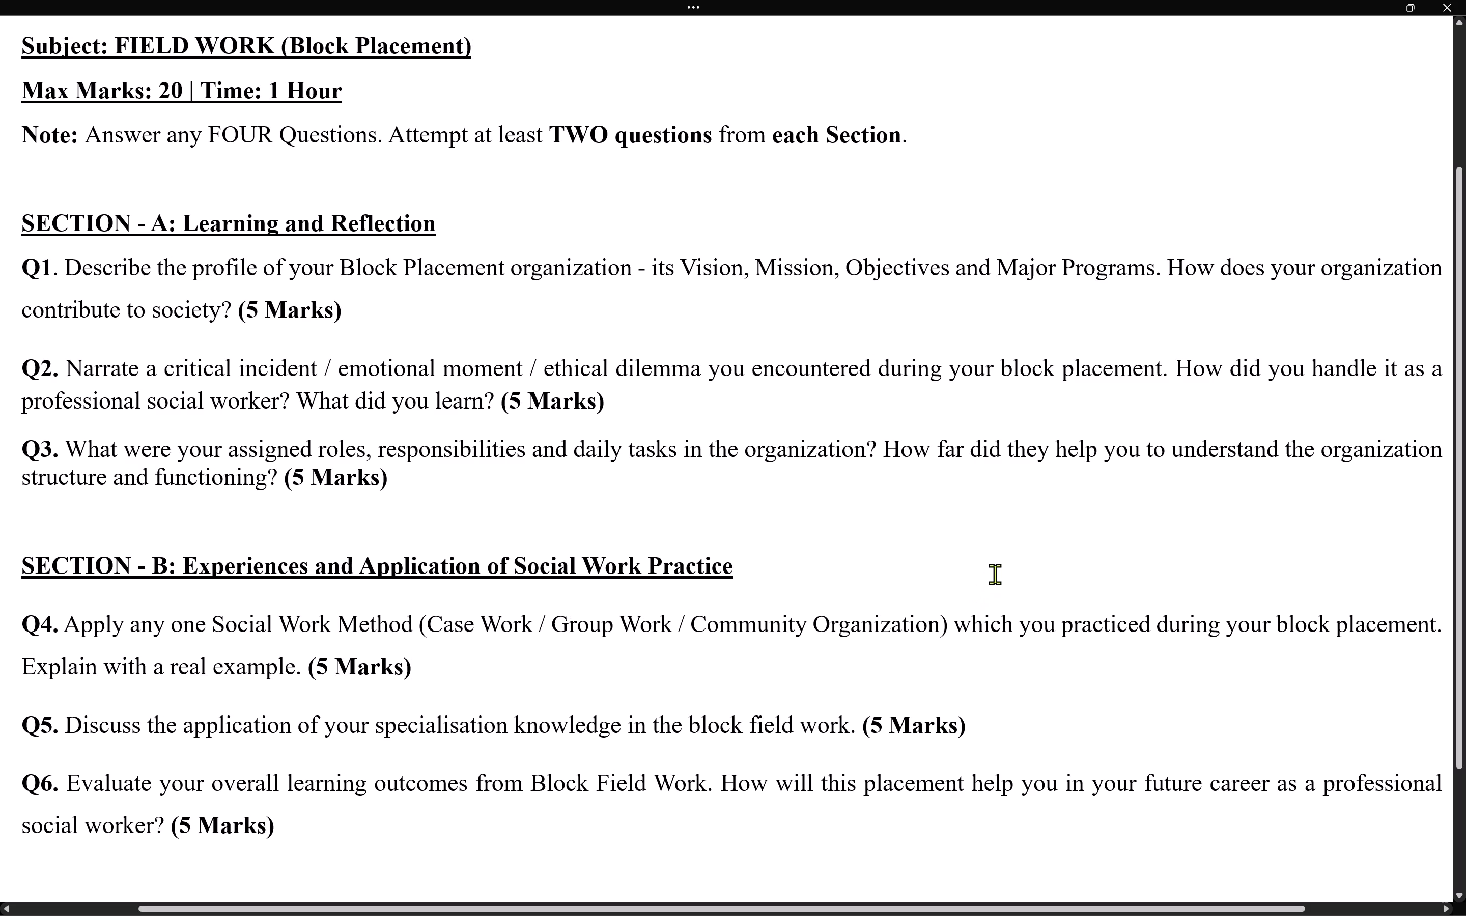